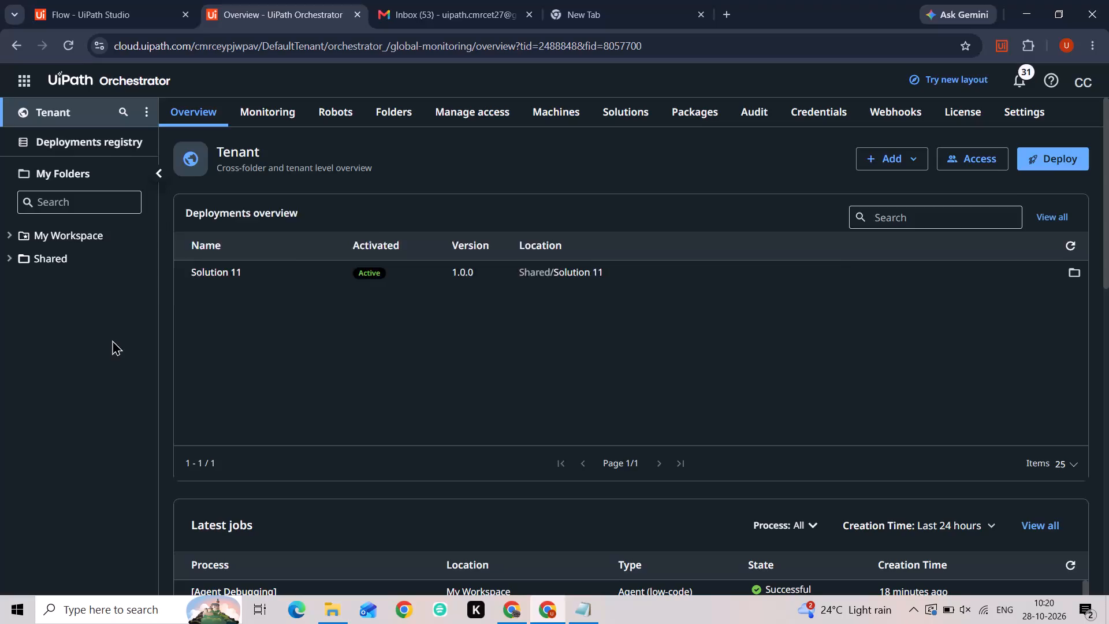
Switch to the CMRCET Students registration responses spreadsheet in the other Chrome window.
{"action": "key", "text": "alt+Tab"}
{"action": "key", "text": "alt+Tab"}
{"action": "key", "text": "alt+Tab"}
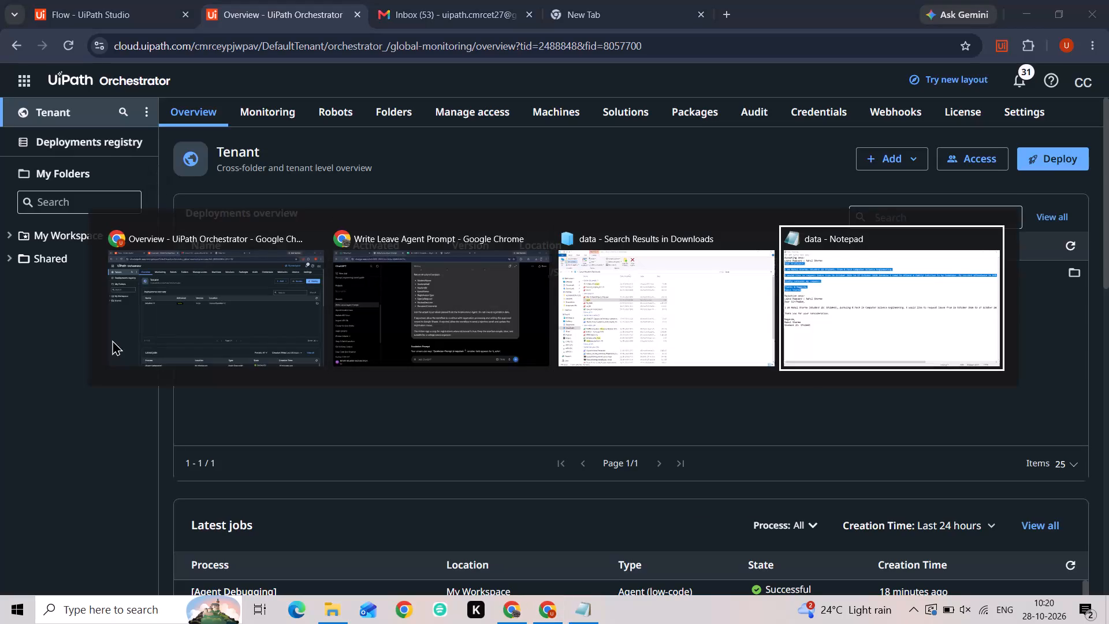
{"action": "key", "text": "alt+shift+Tab"}
{"action": "key", "text": "alt+shift+Tab"}
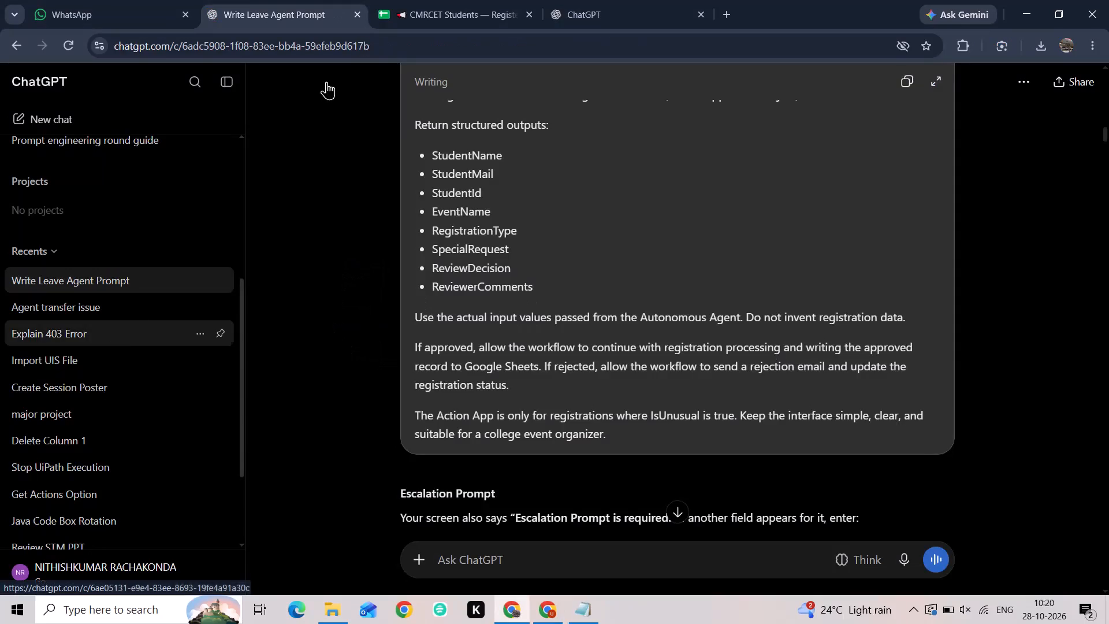
{"action": "left_click", "coordinate": [427, 0]}
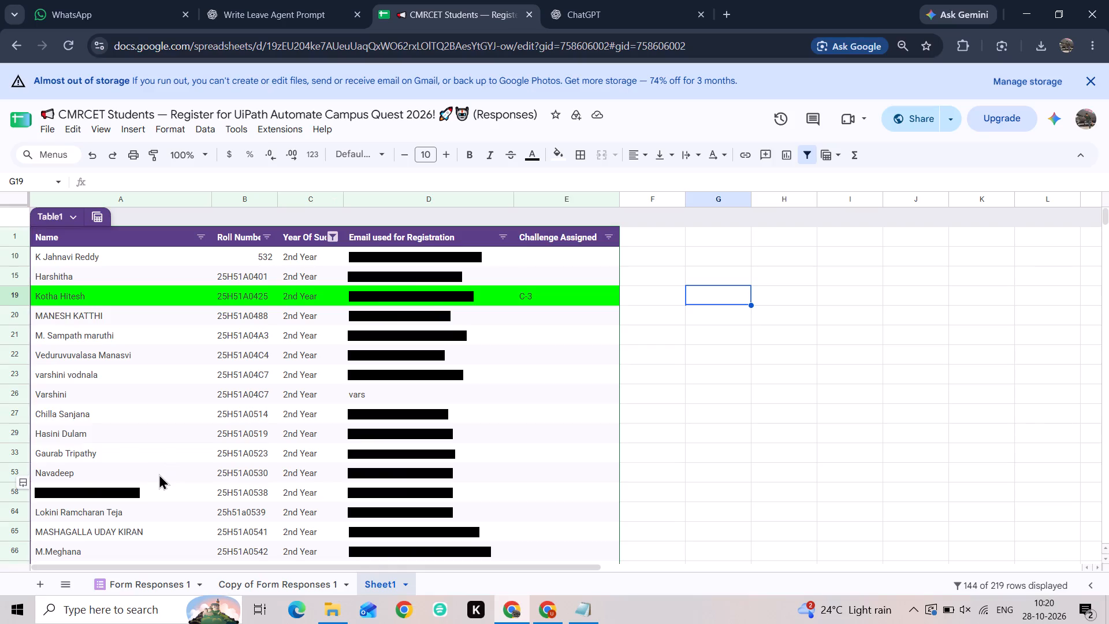
Fill the Challenge Assigned column with c-2 for row 20, c-5 for row 21 and c-2 for row 22.
{"action": "left_click", "coordinate": [138, 311]}
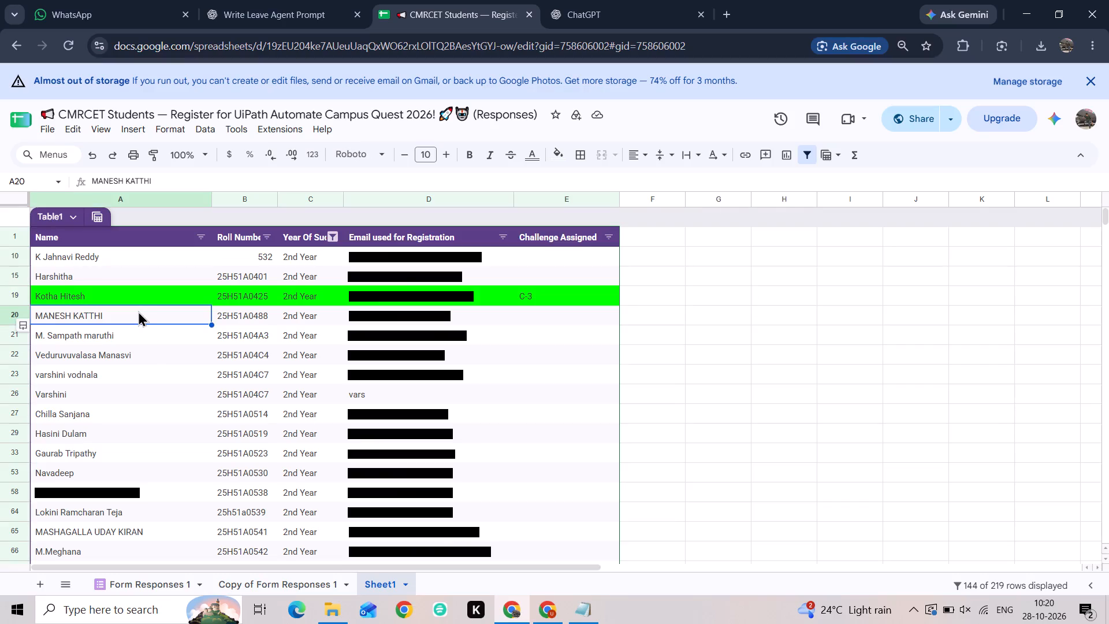
{"action": "key", "text": "Right"}
{"action": "key", "text": "Right"}
{"action": "key", "text": "Right"}
{"action": "key", "text": "Right"}
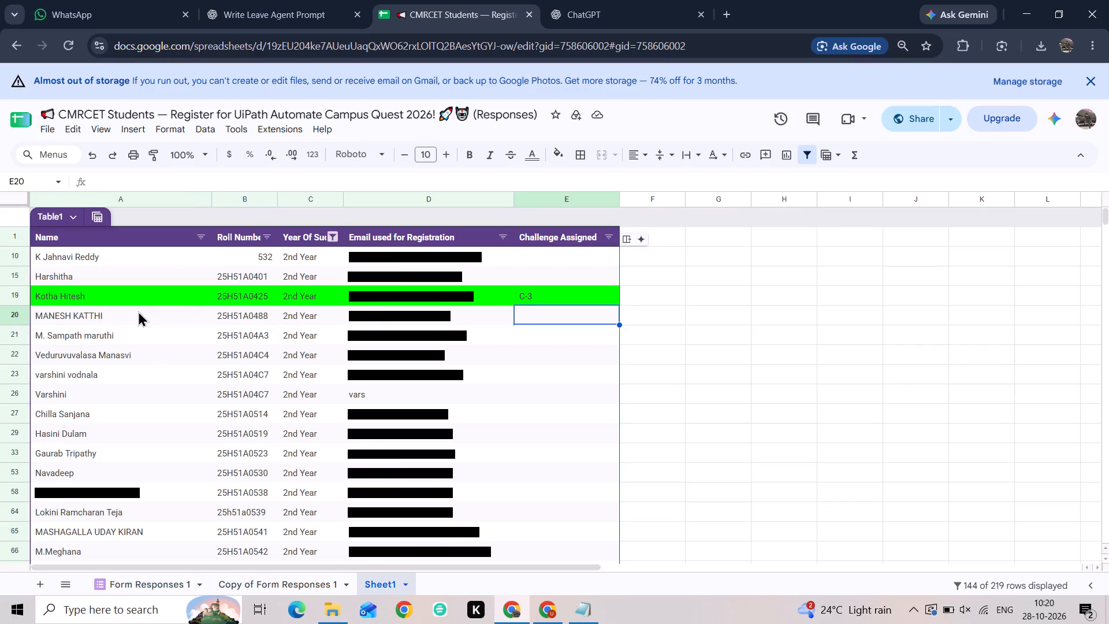
{"action": "type", "text": "c-2"}
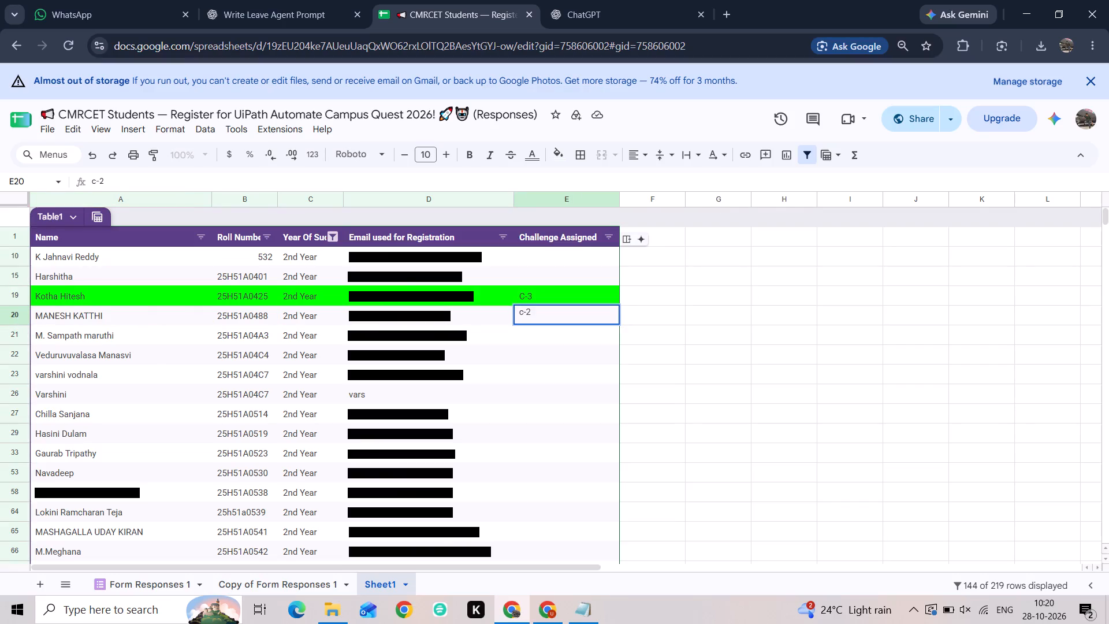
{"action": "key", "text": "Down"}
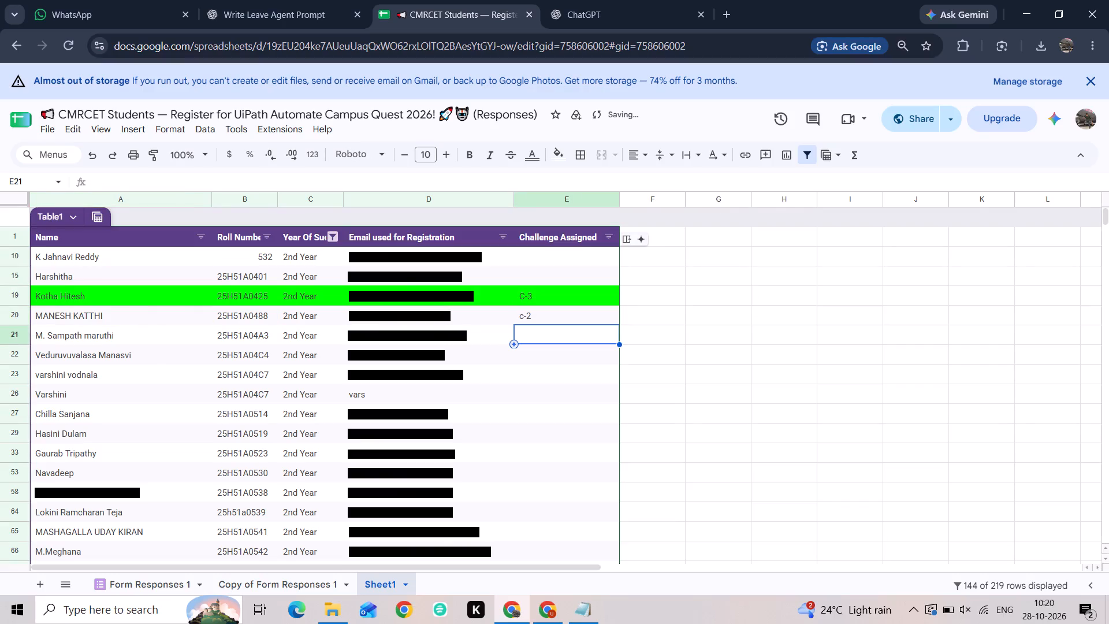
{"action": "type", "text": "c-"}
{"action": "key", "text": "5"}
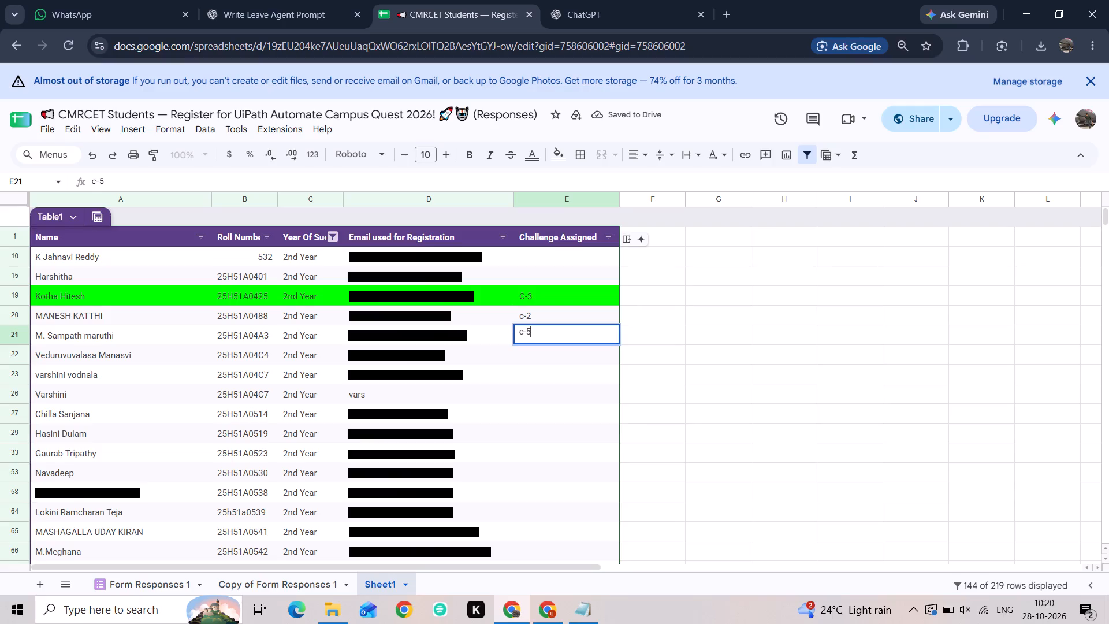
{"action": "key", "text": "Down"}
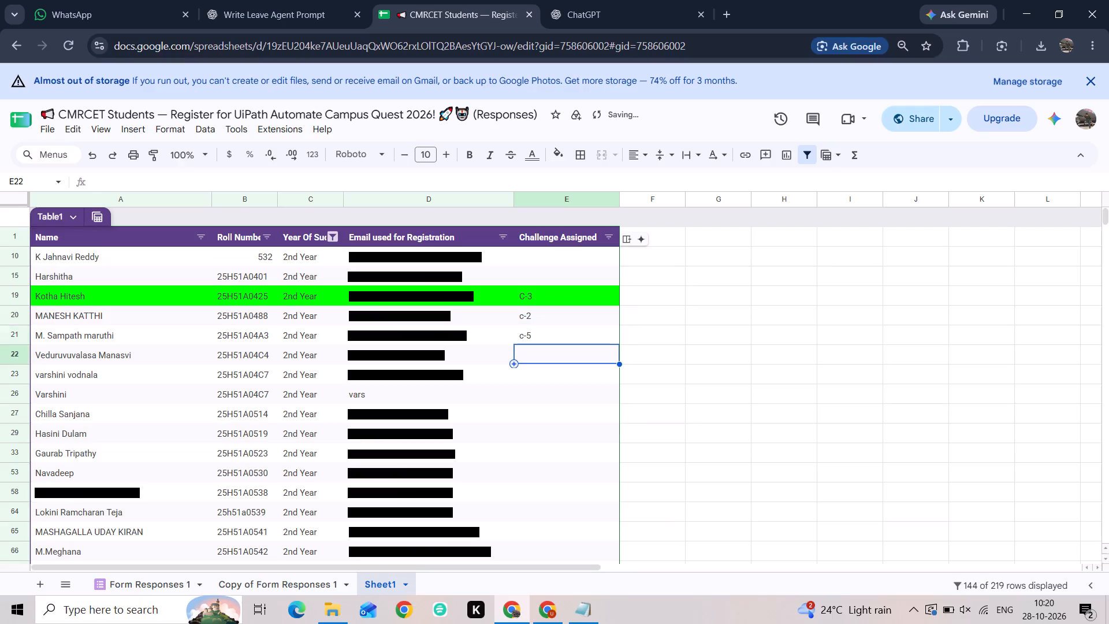
{"action": "type", "text": "c-2"}
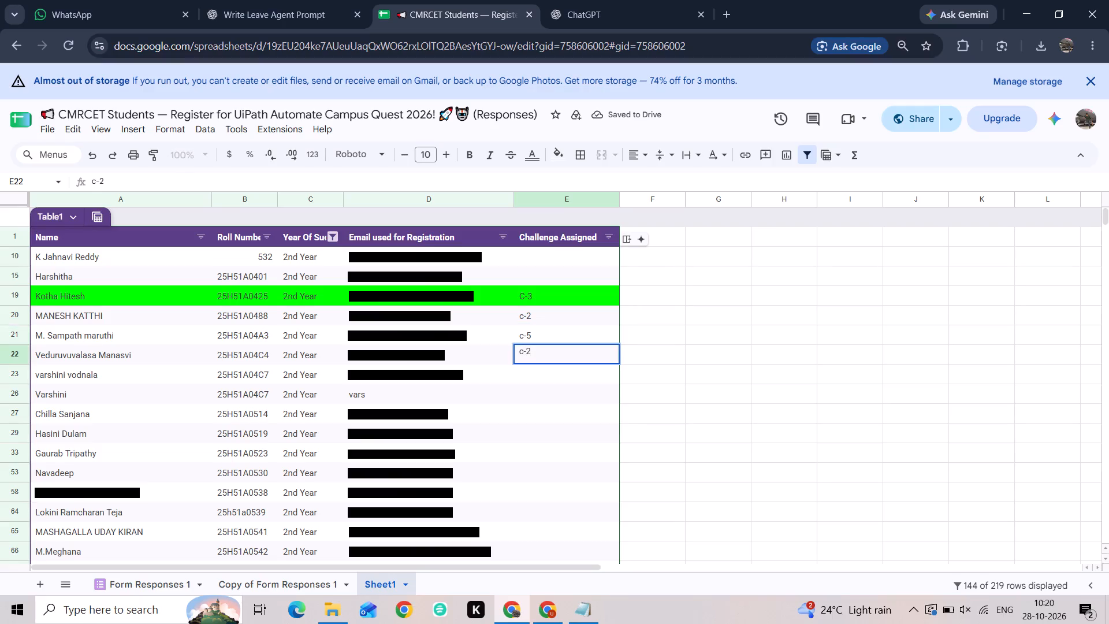
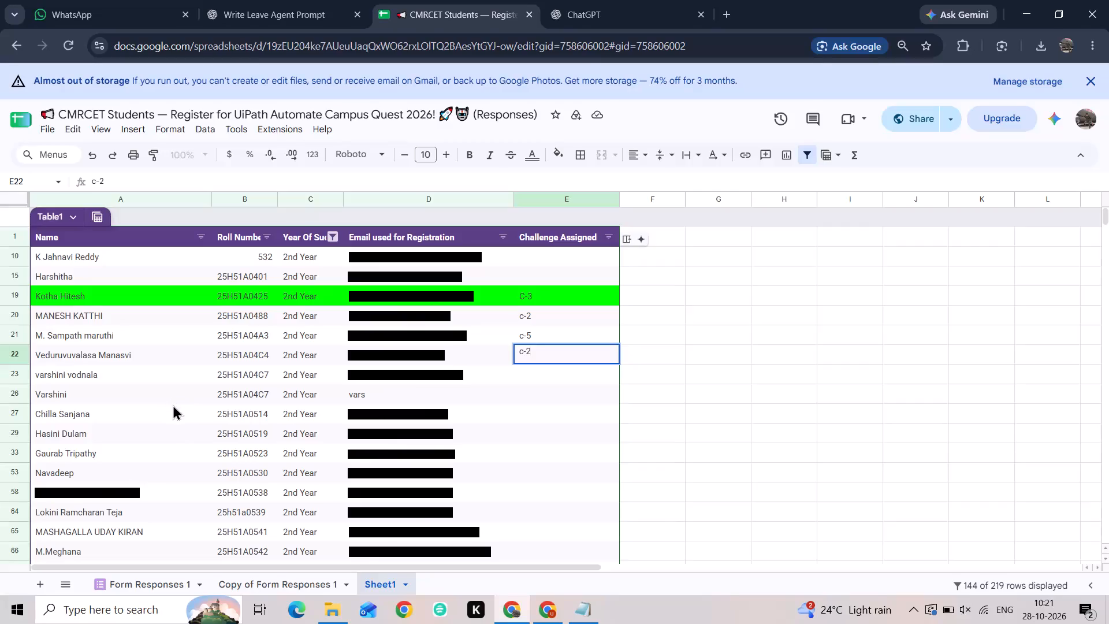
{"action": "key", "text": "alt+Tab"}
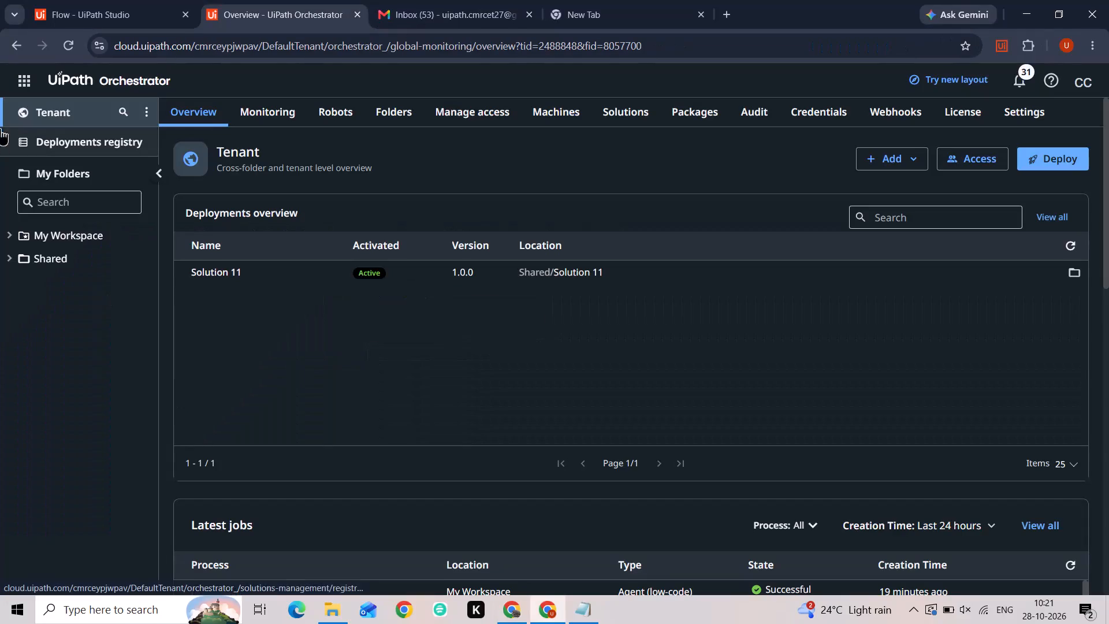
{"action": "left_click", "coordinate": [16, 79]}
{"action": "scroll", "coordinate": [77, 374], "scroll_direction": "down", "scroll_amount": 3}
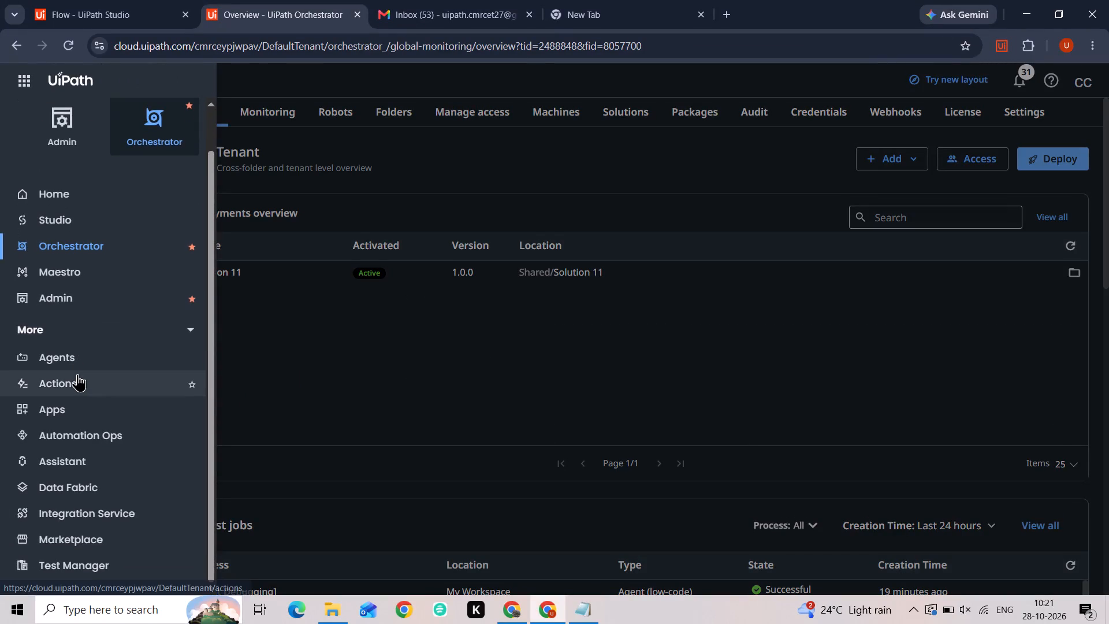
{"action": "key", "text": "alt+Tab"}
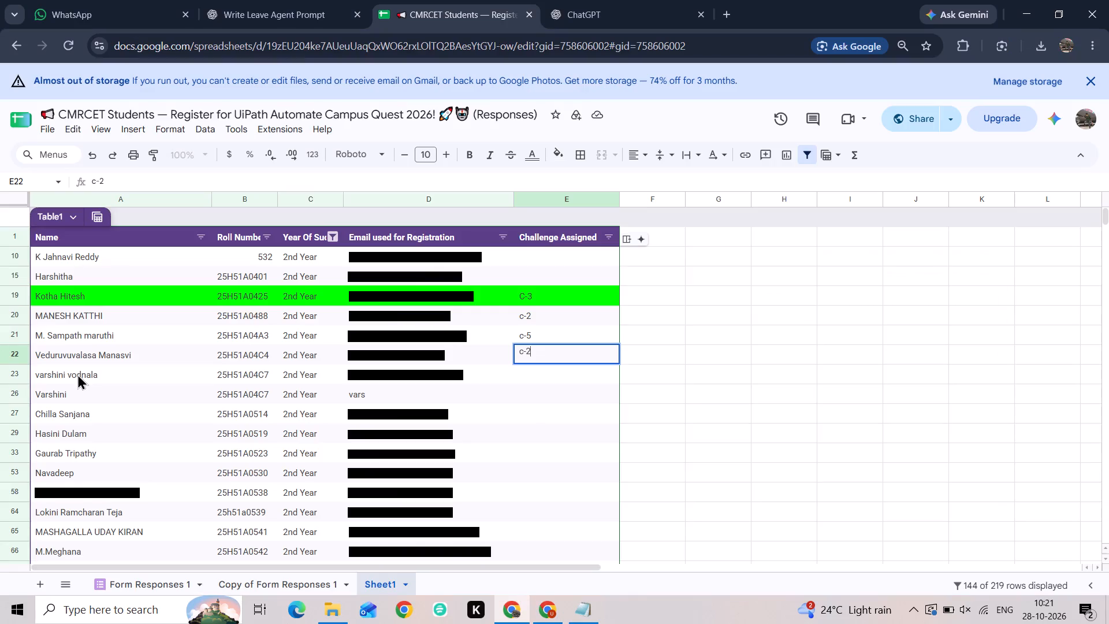
Delete row 26, the duplicate registration with the same roll number as row 23.
{"action": "key", "text": "Down"}
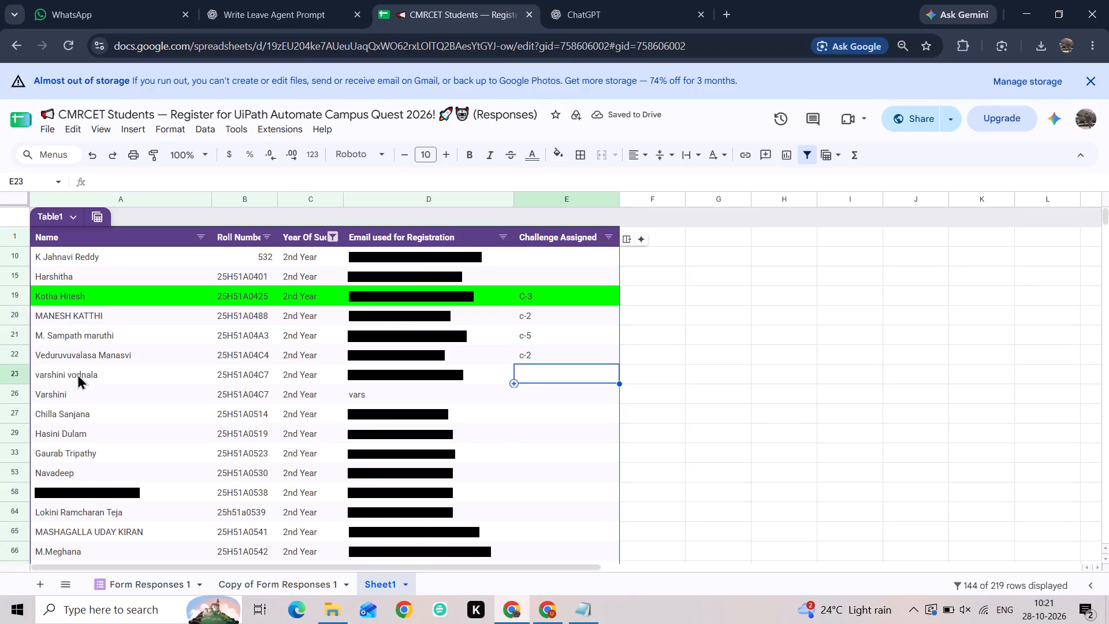
{"action": "key", "text": "Down"}
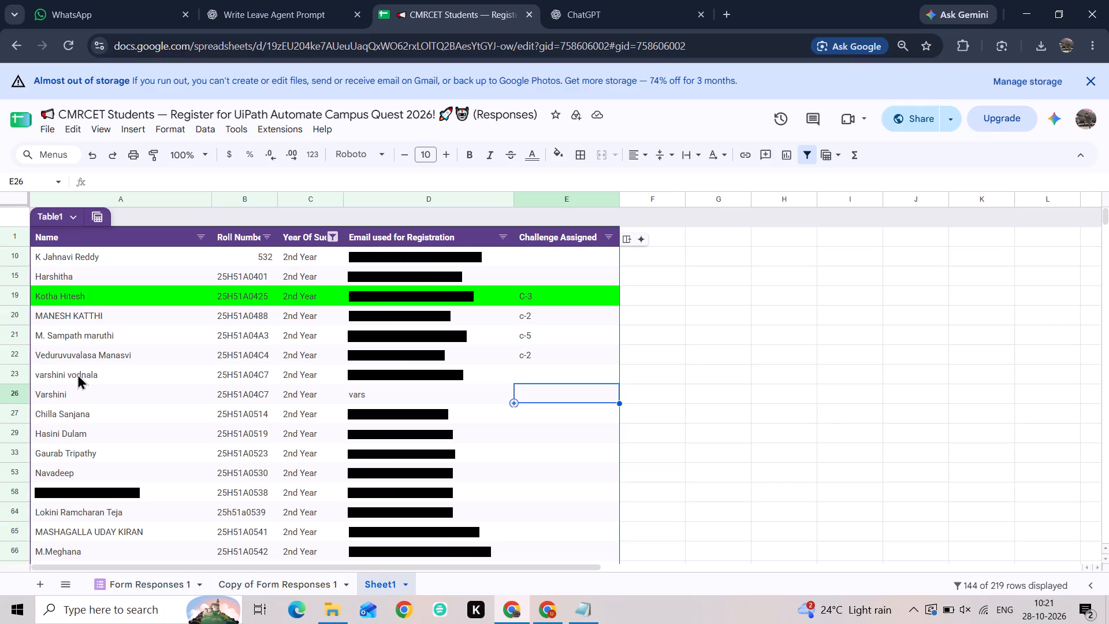
{"action": "right_click", "coordinate": [19, 393]}
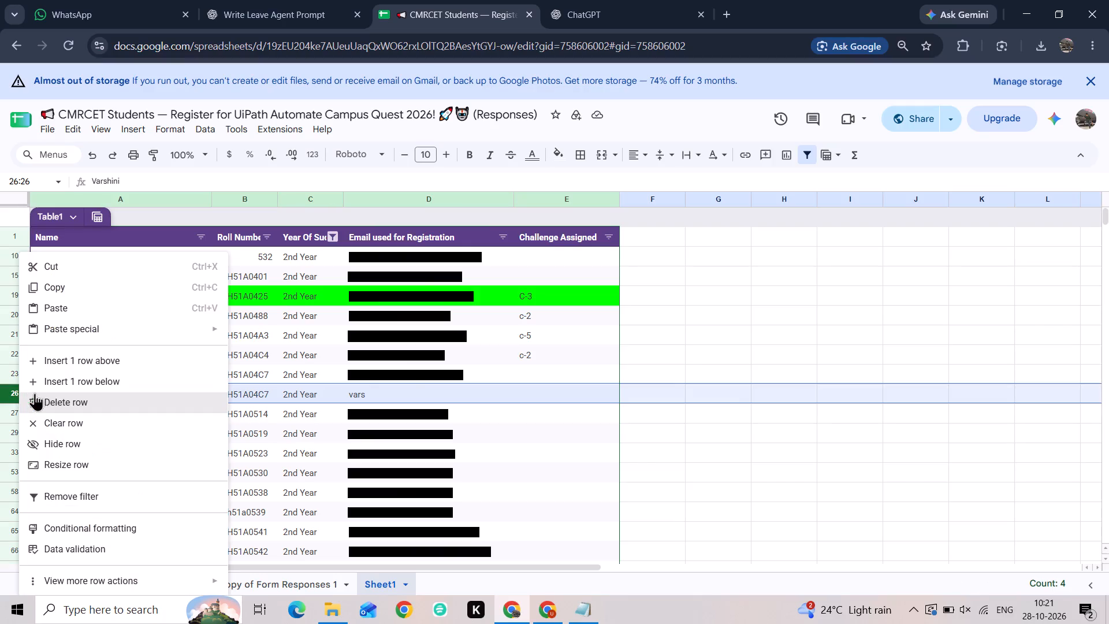
{"action": "left_click", "coordinate": [40, 394]}
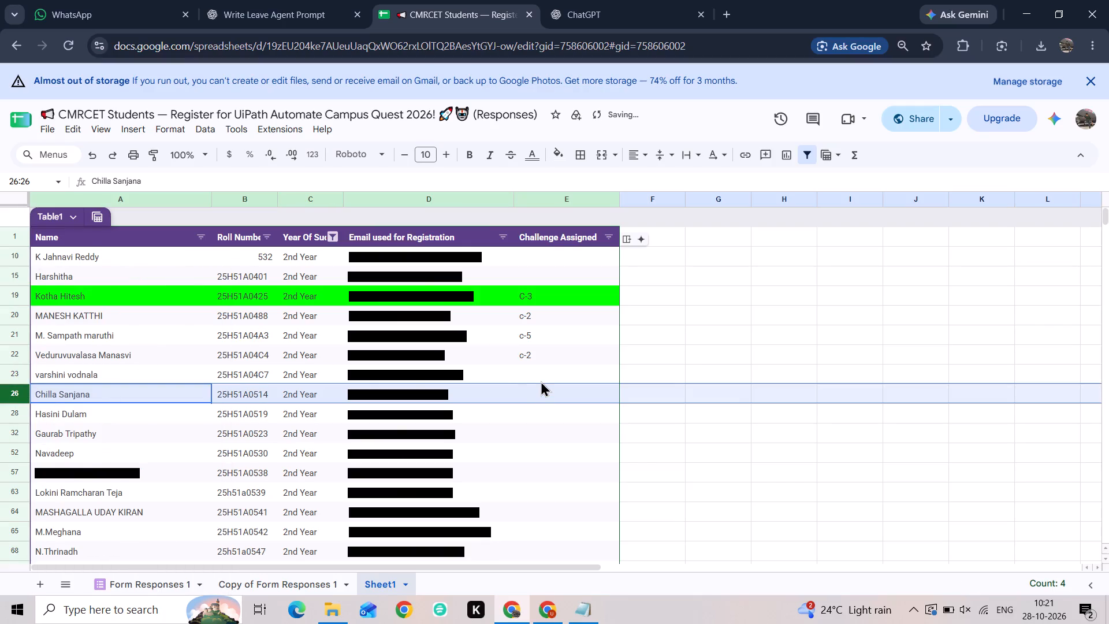
Fill the Challenge Assigned column with c-2 for row 23 and c-5 for row 32.
{"action": "left_click", "coordinate": [541, 381]}
{"action": "type", "text": "c-3"}
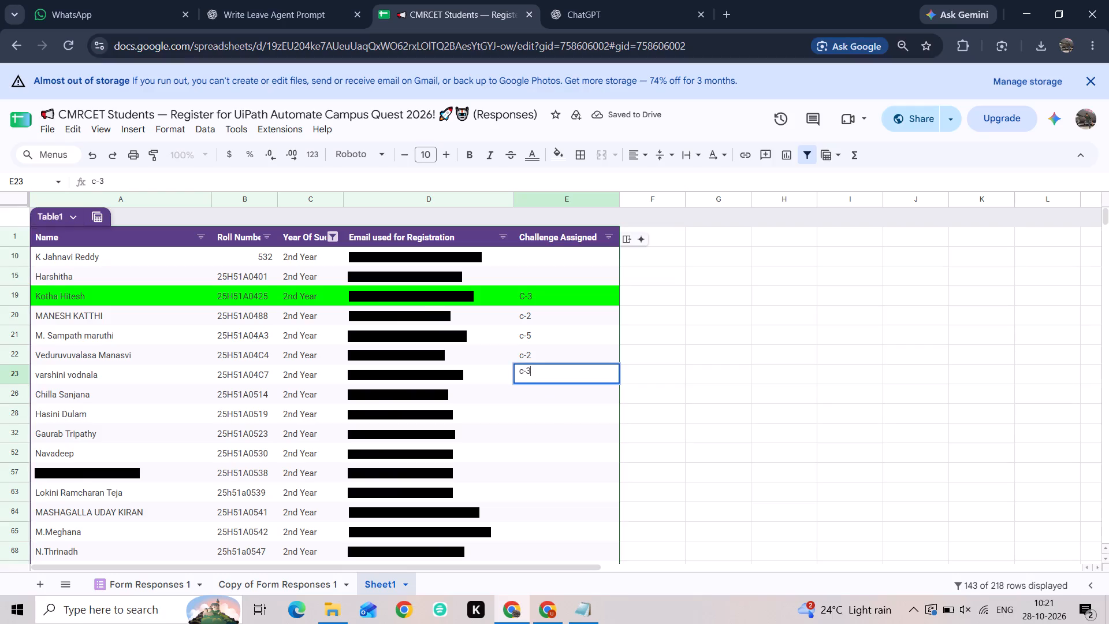
{"action": "key", "text": "BackSpace"}
{"action": "key", "text": "2"}
{"action": "key", "text": "Down"}
{"action": "key", "text": "Down"}
{"action": "key", "text": "Down"}
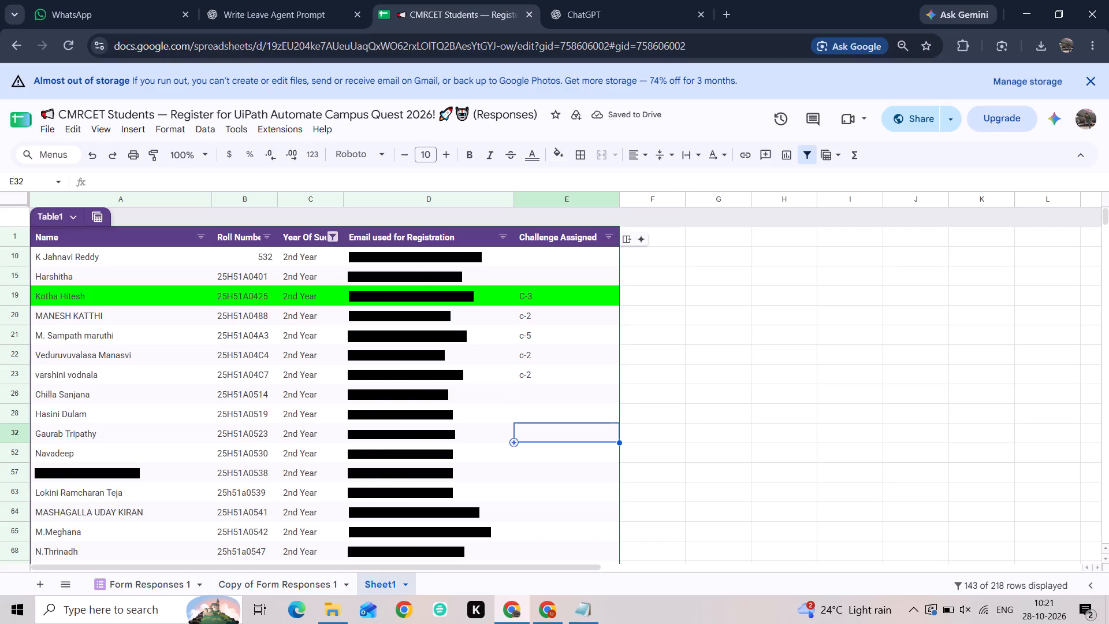
{"action": "type", "text": "c-5"}
{"action": "key", "text": "Down"}
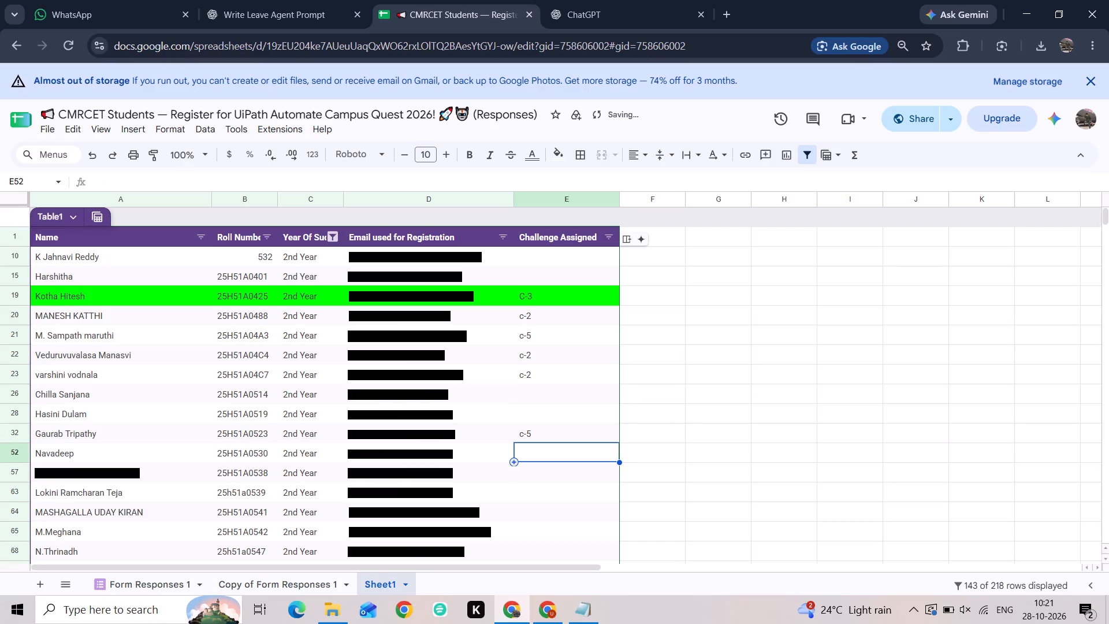
Enter c-5 in the Challenge Assigned column for rows 63 and 68.
{"action": "key", "text": "Down"}
{"action": "key", "text": "Down"}
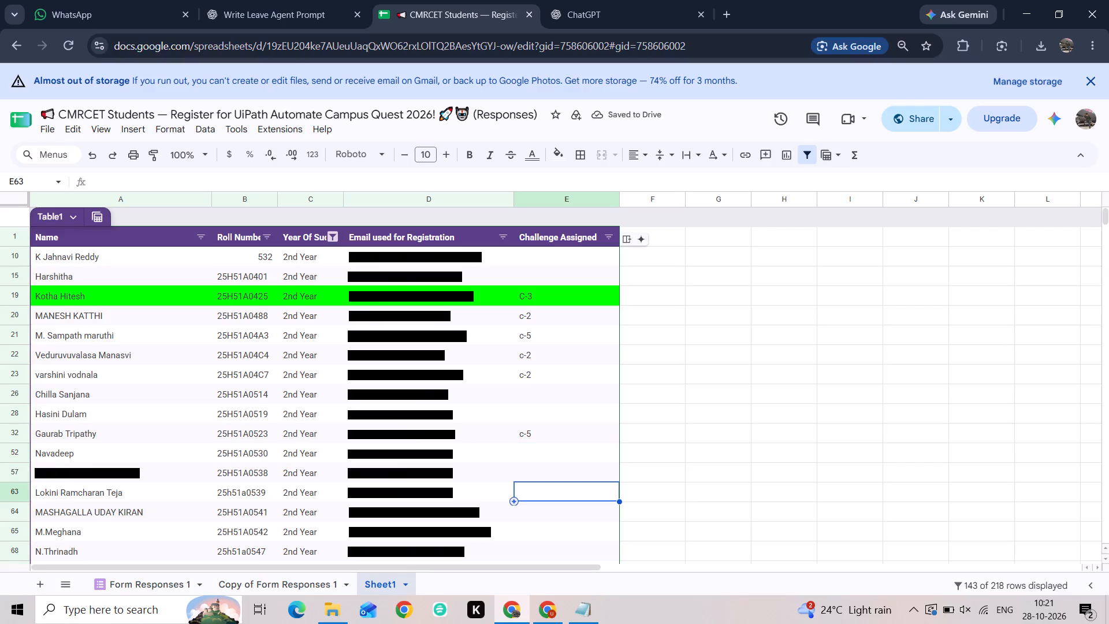
{"action": "type", "text": "c-5"}
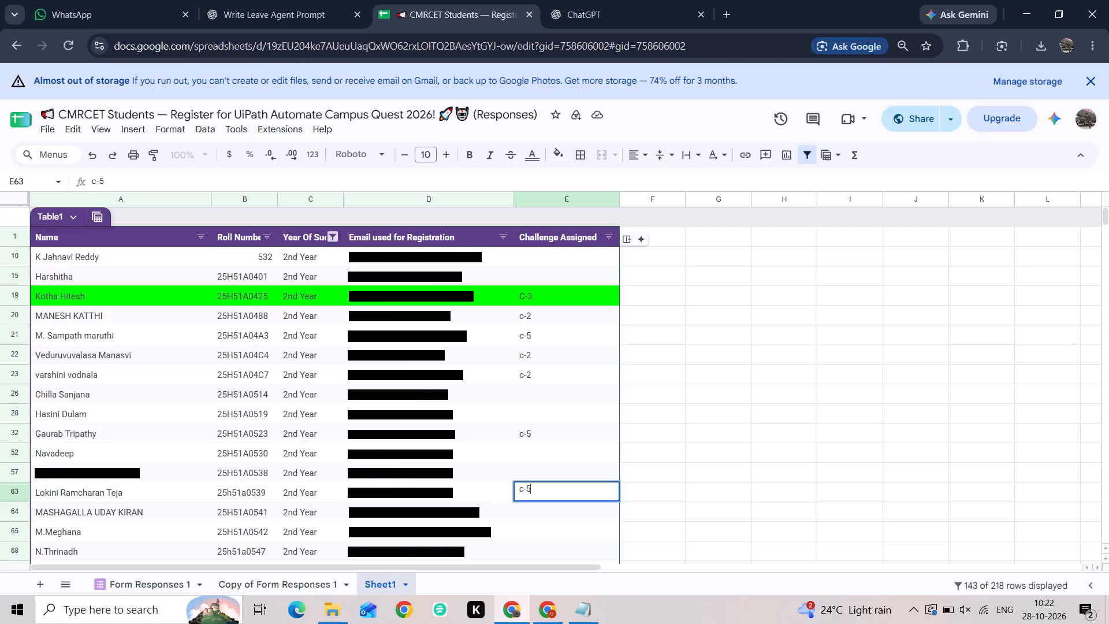
{"action": "key", "text": "Down"}
{"action": "key", "text": "Down"}
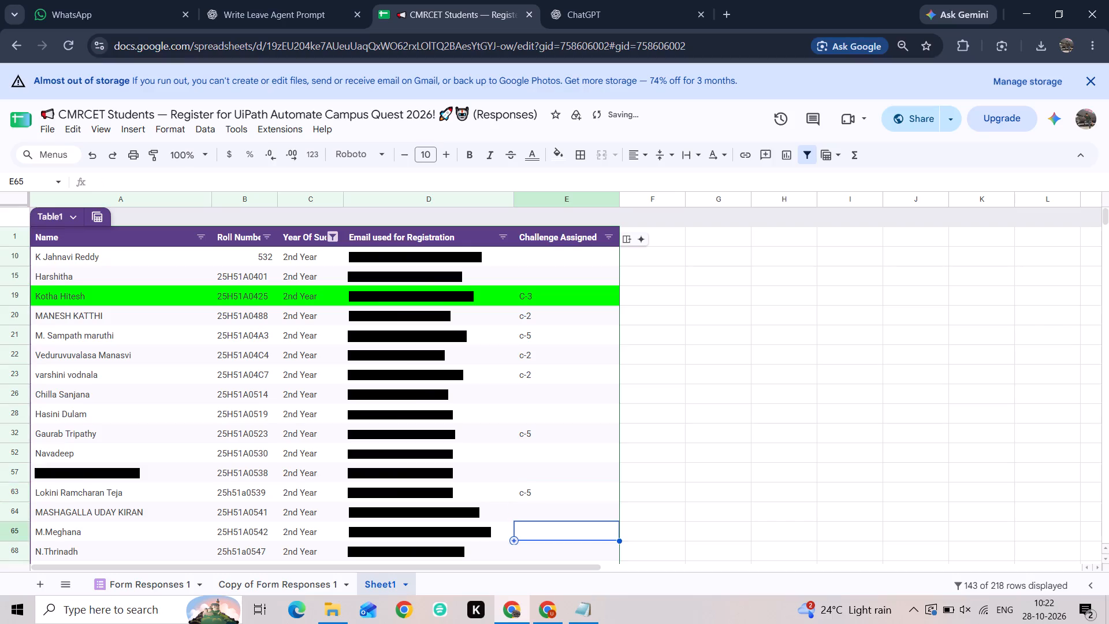
{"action": "key", "text": "Down"}
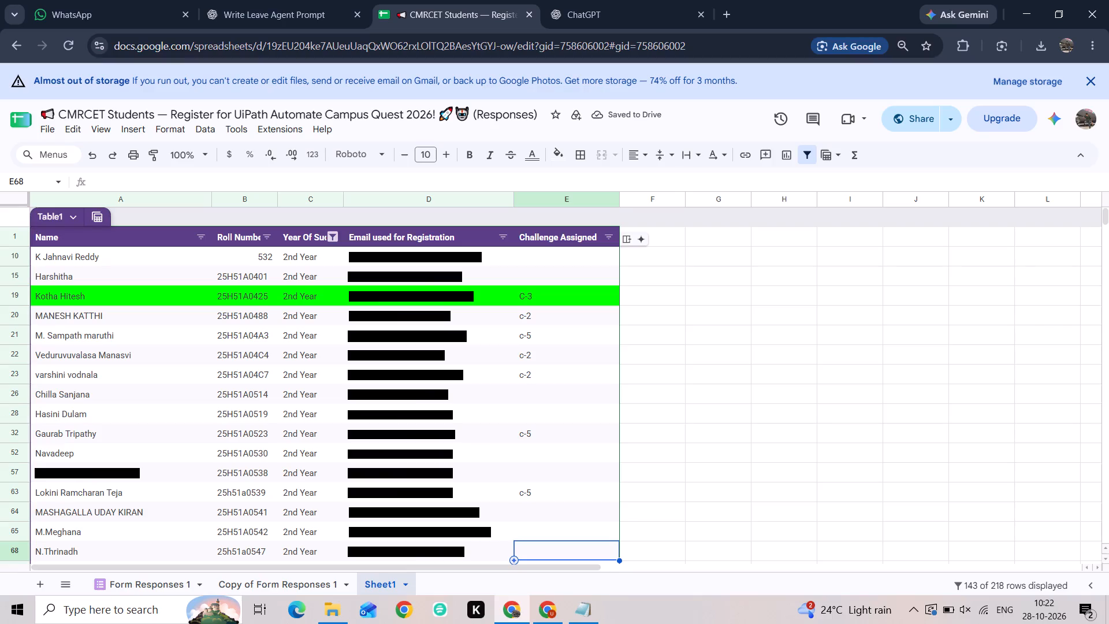
{"action": "type", "text": "c-5"}
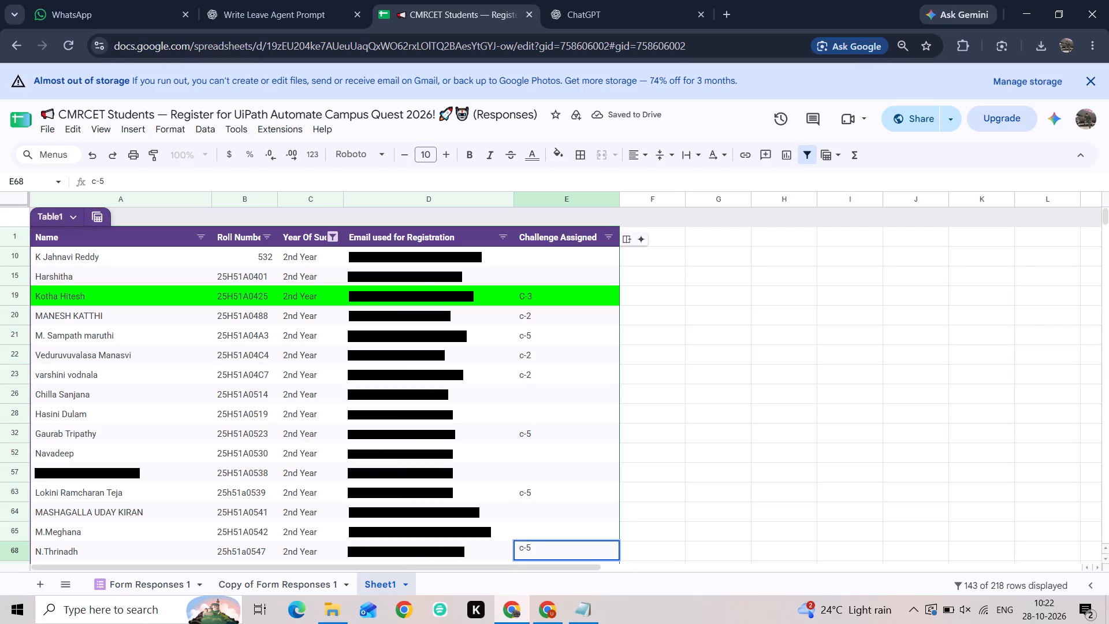
{"action": "key", "text": "Down"}
Assign challenge c-5 to the students in rows 74 and 75 of the Challenge Assigned column.
{"action": "key", "text": "Down"}
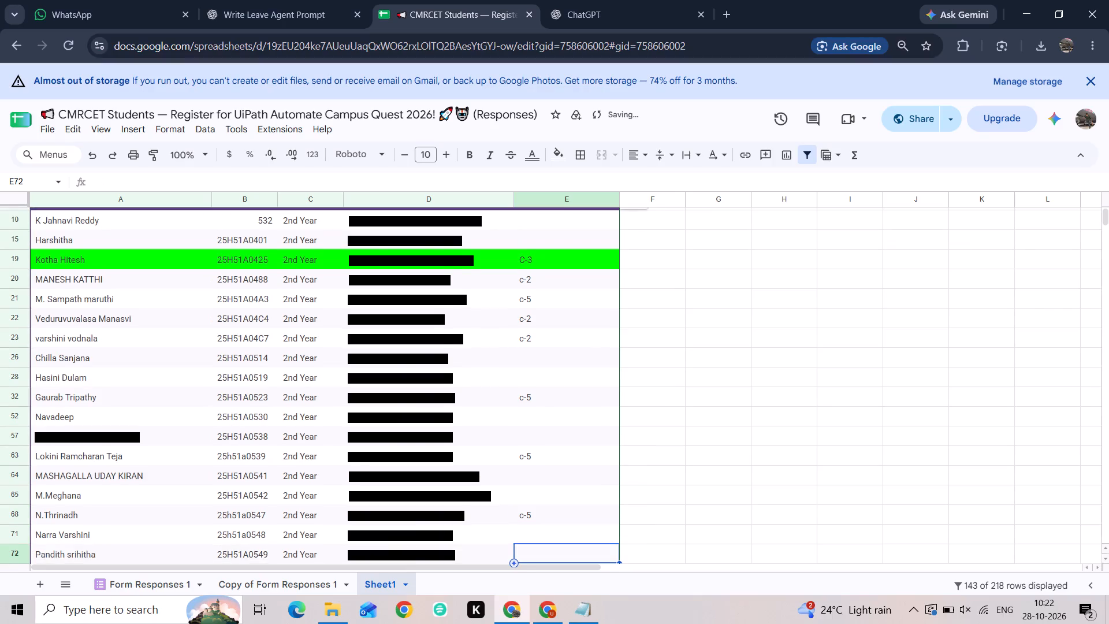
{"action": "key", "text": "Down"}
{"action": "key", "text": "Down"}
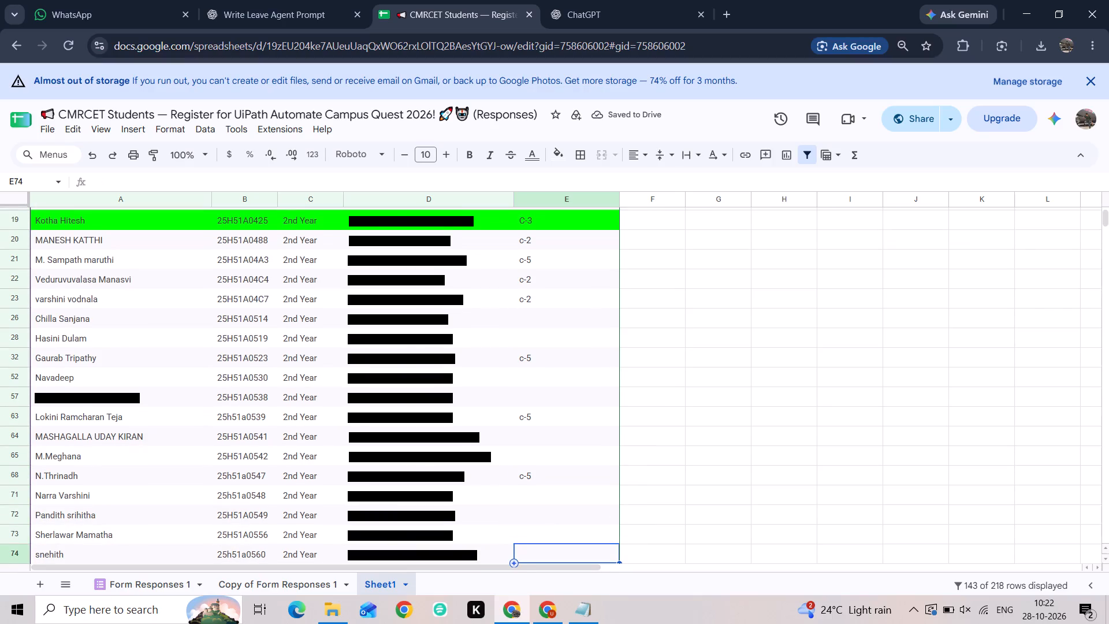
{"action": "type", "text": "c-5"}
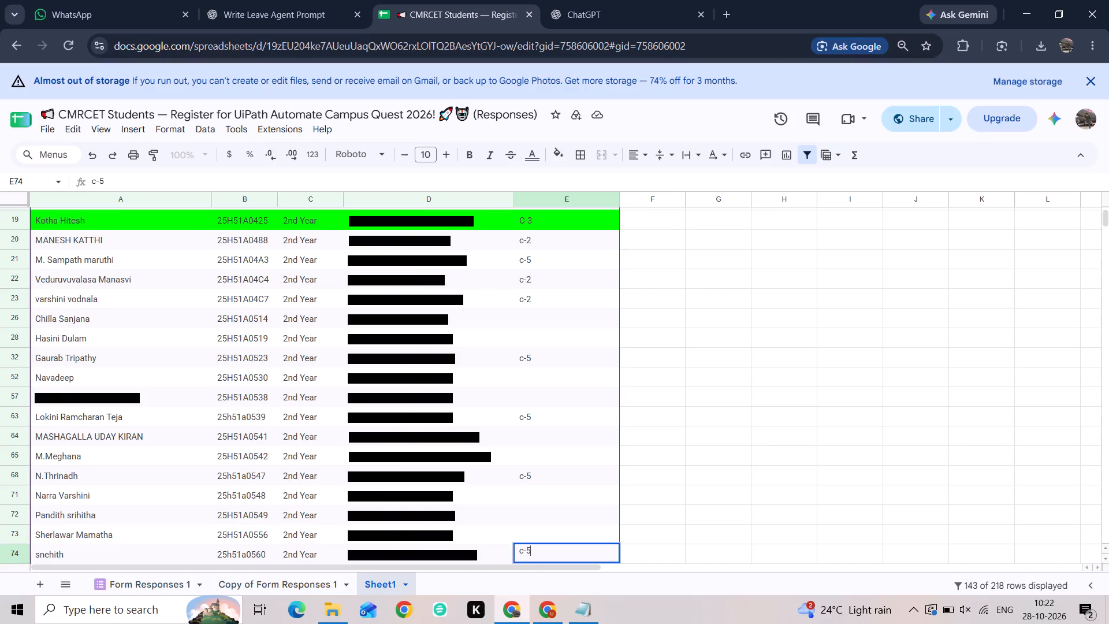
{"action": "key", "text": "Down"}
{"action": "type", "text": "c-5"}
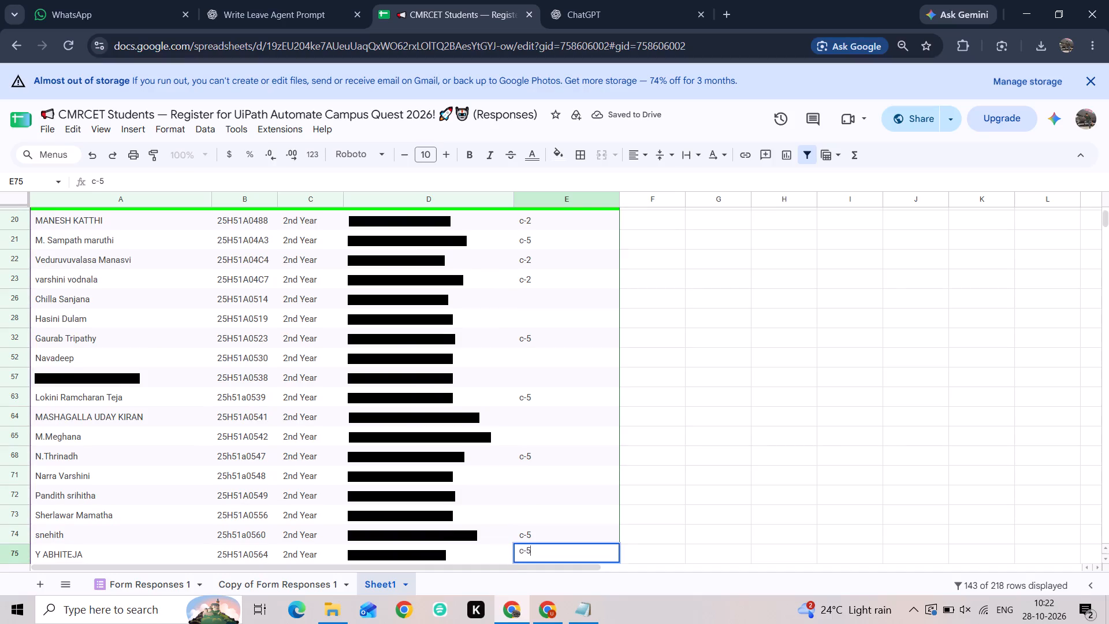
{"action": "key", "text": "Down"}
Enter c-5 in the Challenge Assigned column for rows 88 and 90.
{"action": "key", "text": "Down"}
{"action": "key", "text": "Down"}
{"action": "key", "text": "Down"}
{"action": "key", "text": "Down"}
{"action": "key", "text": "Down"}
{"action": "key", "text": "Down"}
{"action": "key", "text": "Down"}
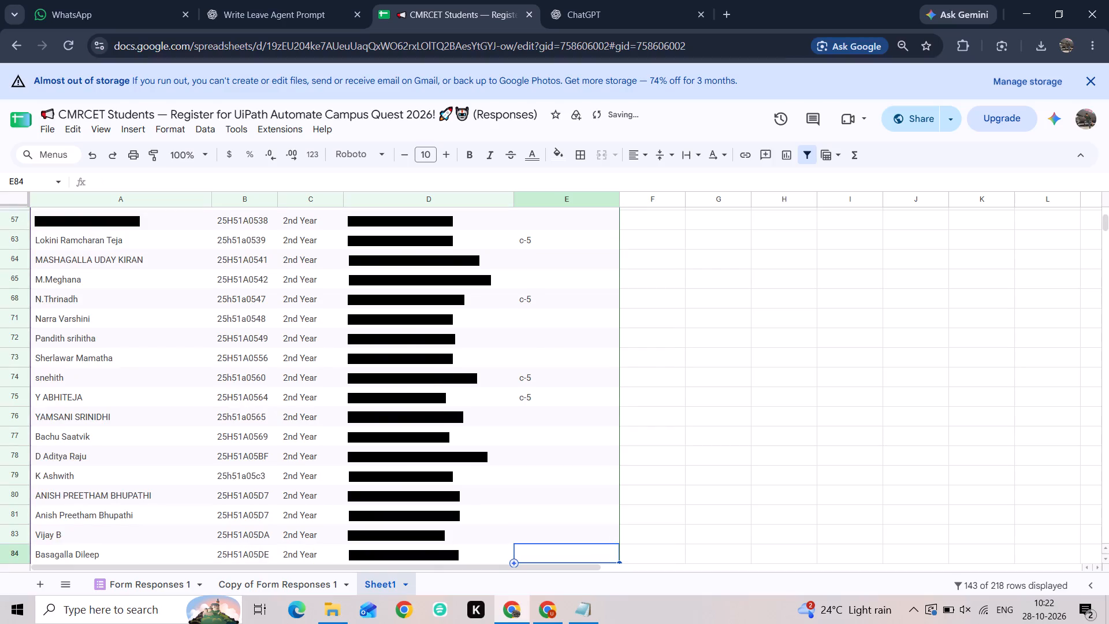
{"action": "key", "text": "Down"}
{"action": "key", "text": "Down"}
{"action": "key", "text": "Down"}
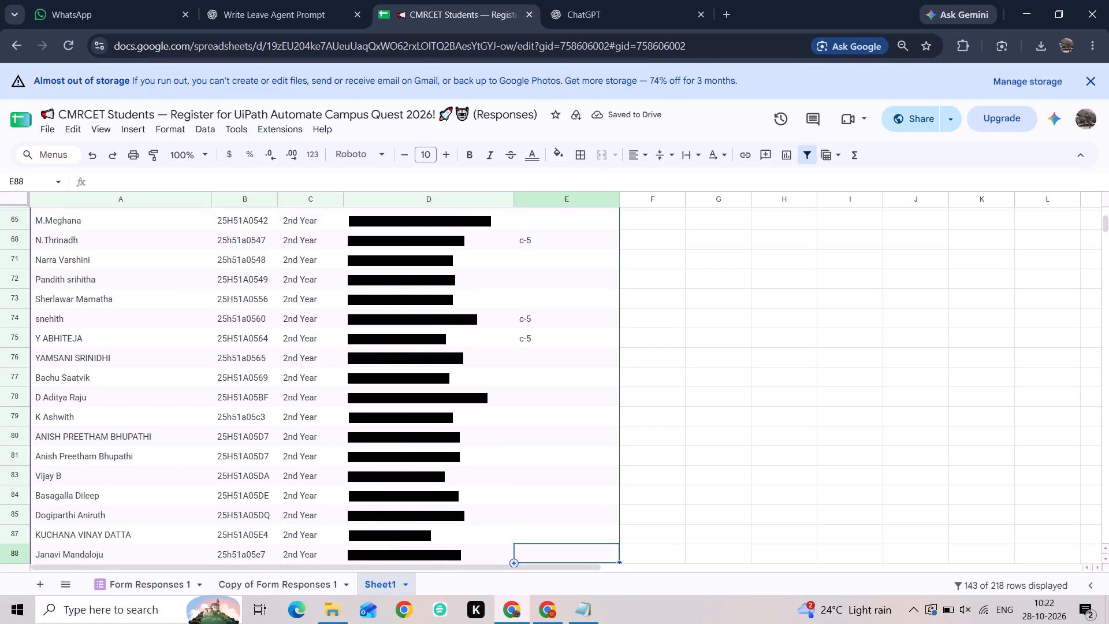
{"action": "key", "text": "Down"}
{"action": "key", "text": "Up"}
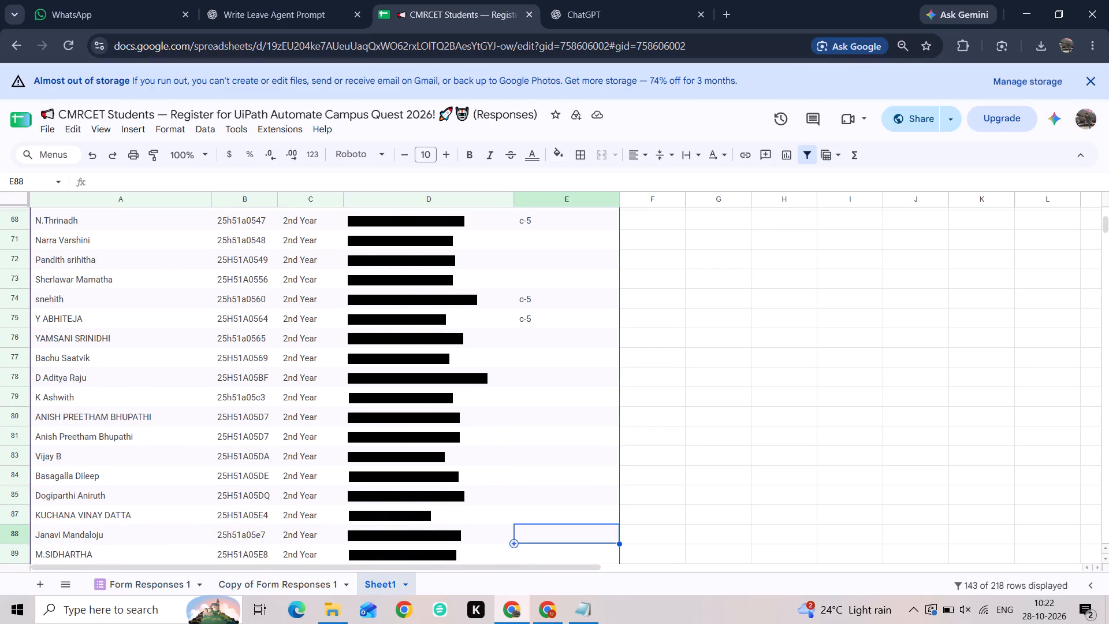
{"action": "type", "text": "c-5"}
{"action": "key", "text": "Down"}
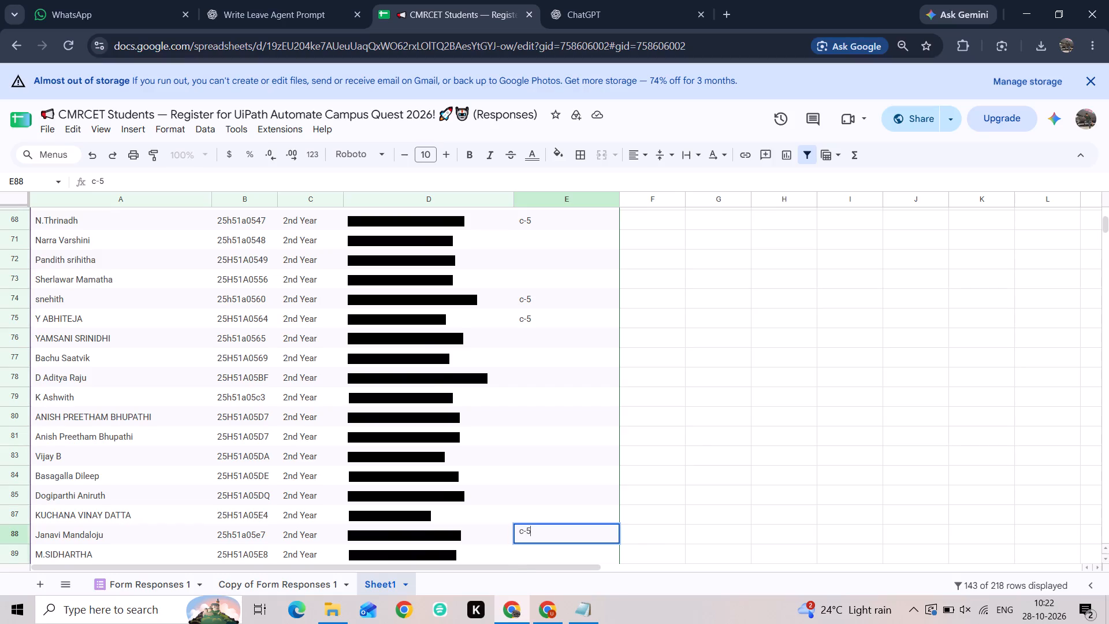
{"action": "key", "text": "Down"}
{"action": "type", "text": "c-5"}
{"action": "key", "text": "Down"}
Delete row 99, the duplicate registration with the same roll number as row 98.
{"action": "key", "text": "Down"}
{"action": "key", "text": "Down"}
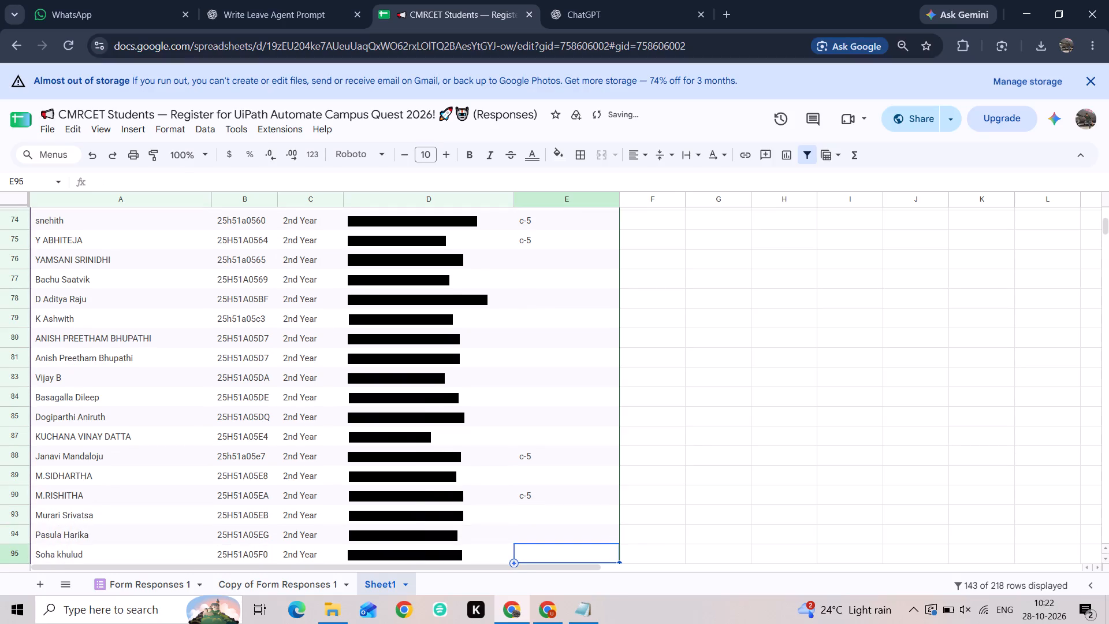
{"action": "key", "text": "Down"}
{"action": "key", "text": "Down"}
{"action": "key", "text": "Down"}
{"action": "key", "text": "Down"}
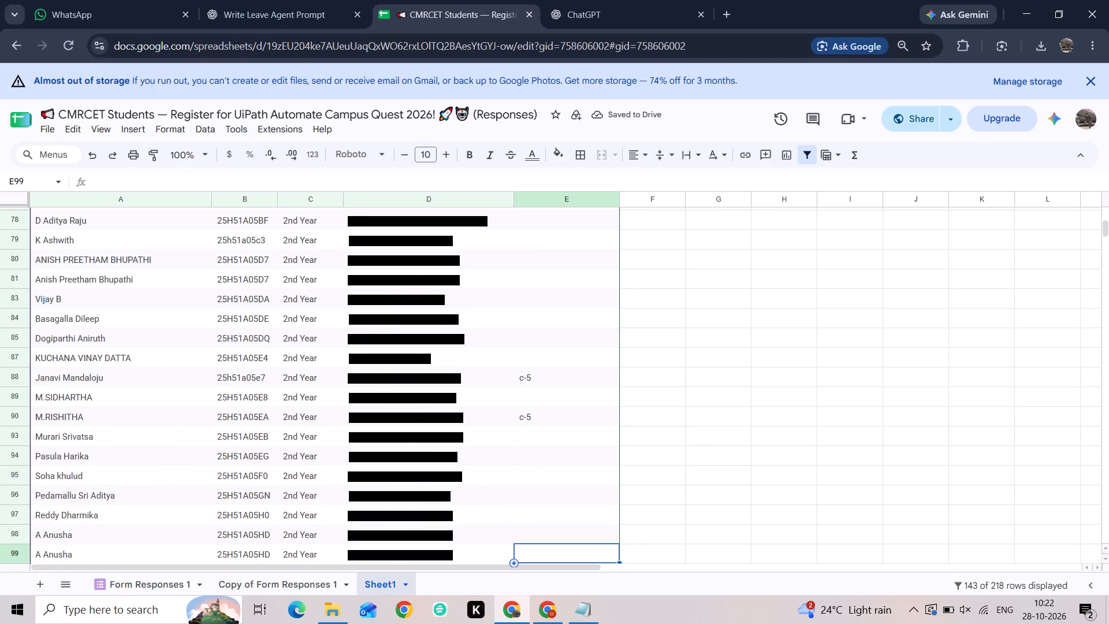
{"action": "right_click", "coordinate": [8, 552]}
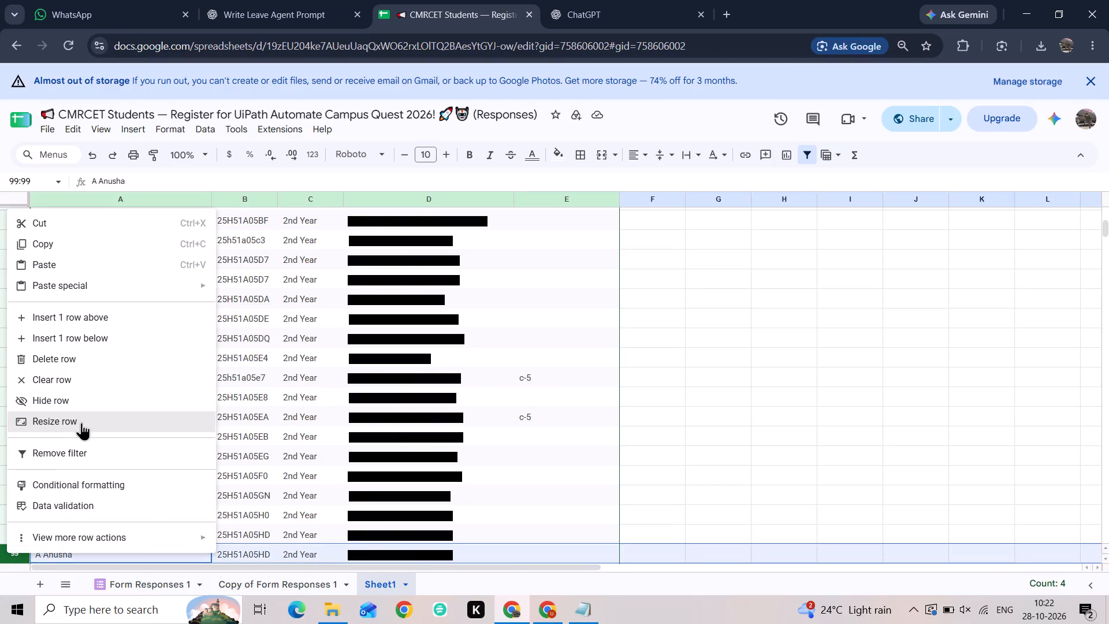
{"action": "left_click", "coordinate": [95, 361]}
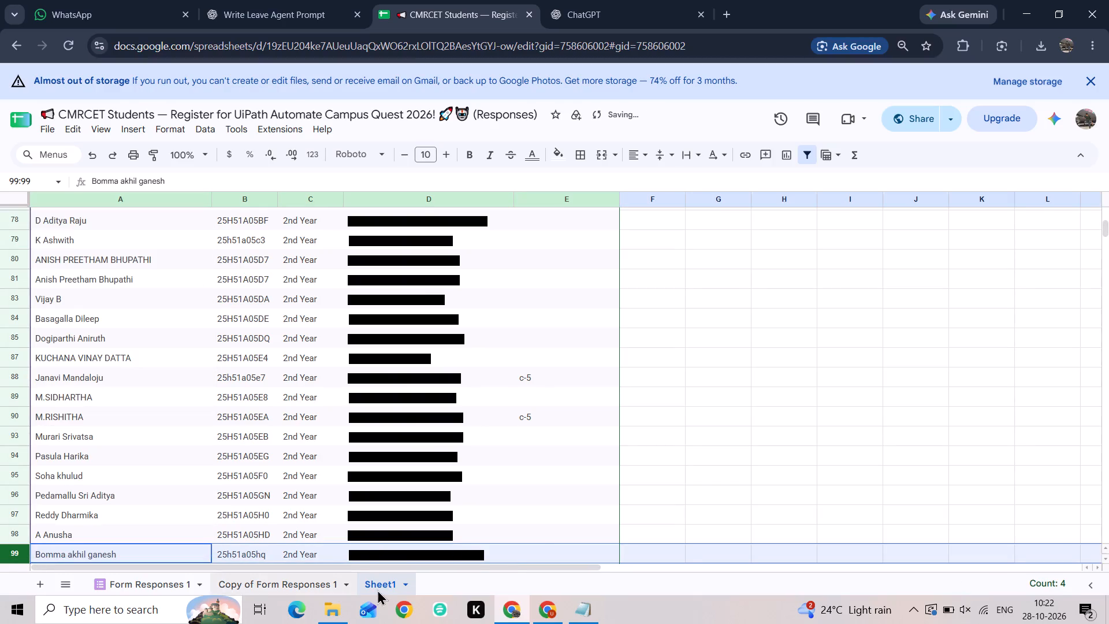
Fill the Challenge Assigned column with c-2 for row 98 and c-5 for row 100.
{"action": "left_click", "coordinate": [519, 534]}
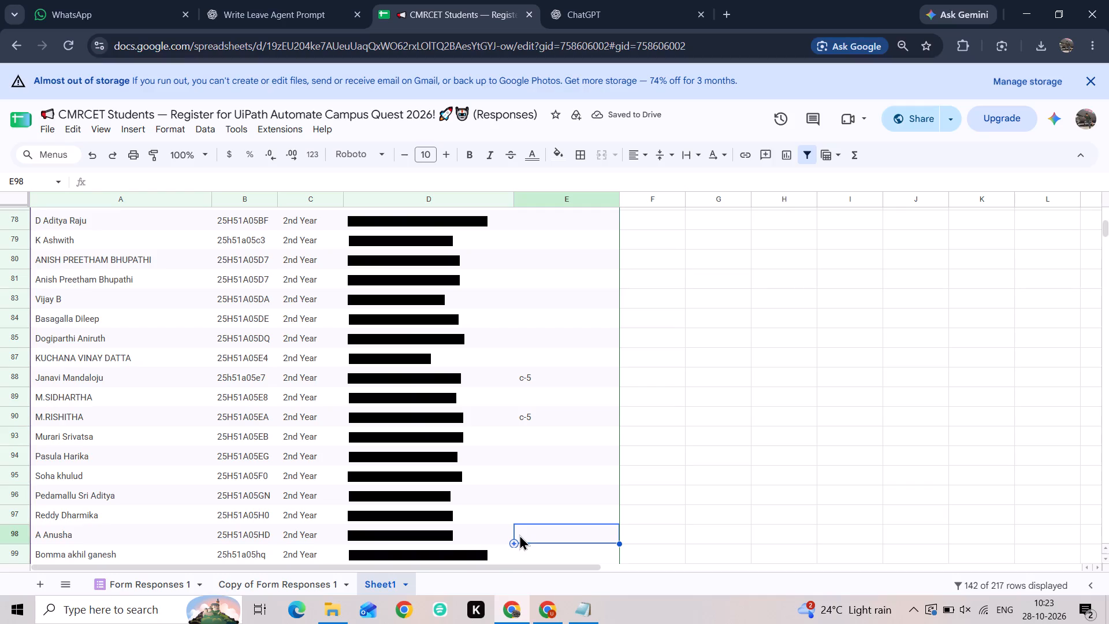
{"action": "type", "text": "c-3"}
{"action": "key", "text": "BackSpace"}
{"action": "key", "text": "2"}
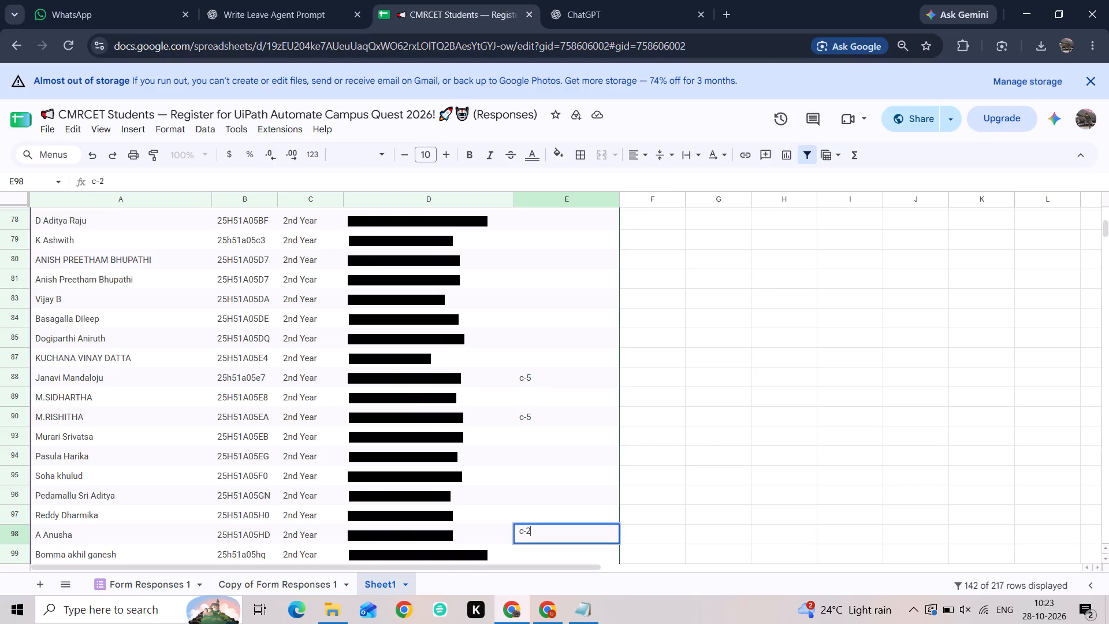
{"action": "key", "text": "Down"}
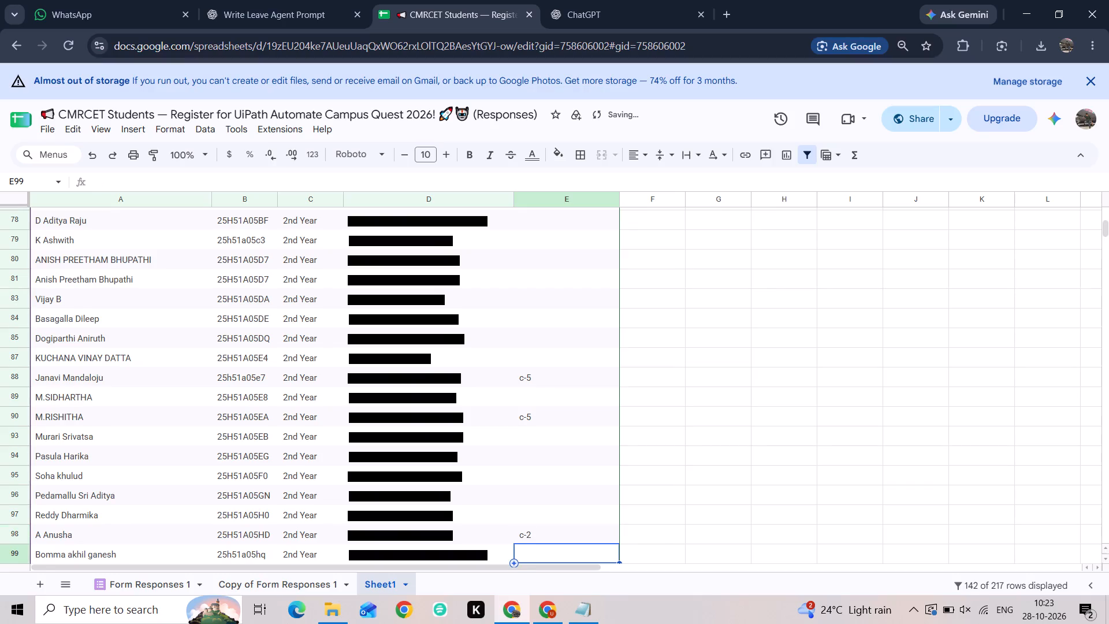
{"action": "key", "text": "Down"}
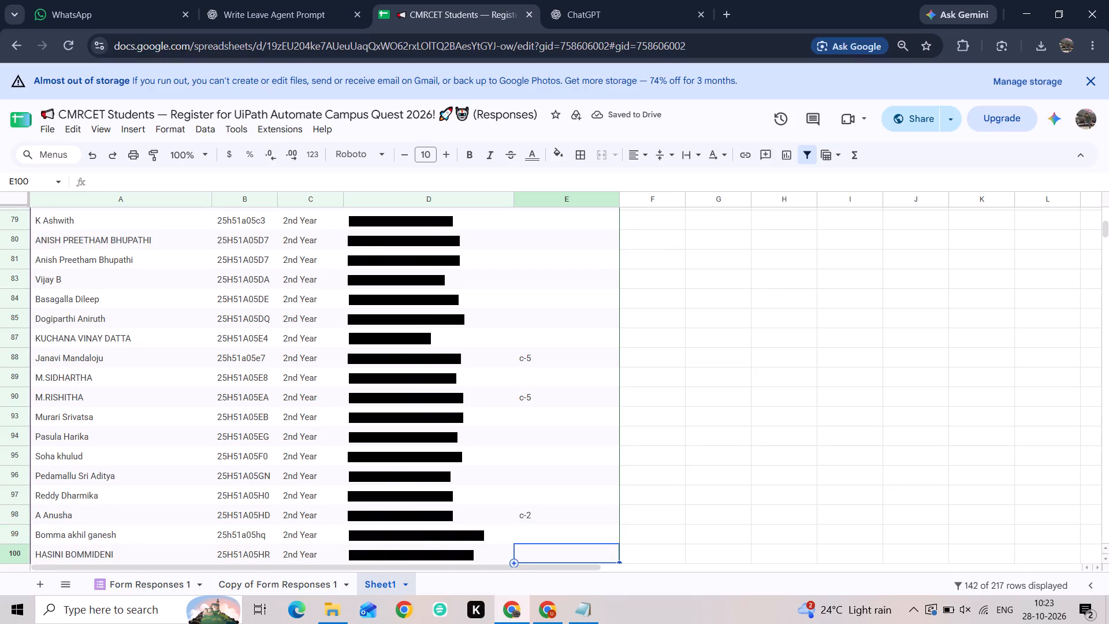
{"action": "type", "text": "c5-"}
{"action": "key", "text": "BackSpace"}
{"action": "key", "text": "BackSpace"}
{"action": "type", "text": "-5"}
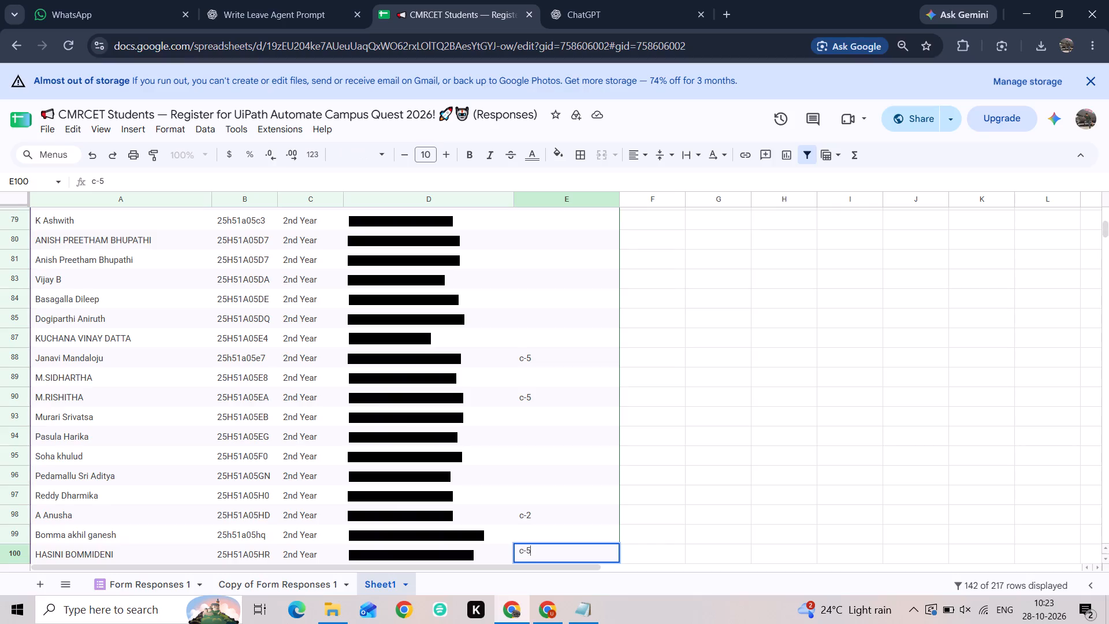
{"action": "key", "text": "Down"}
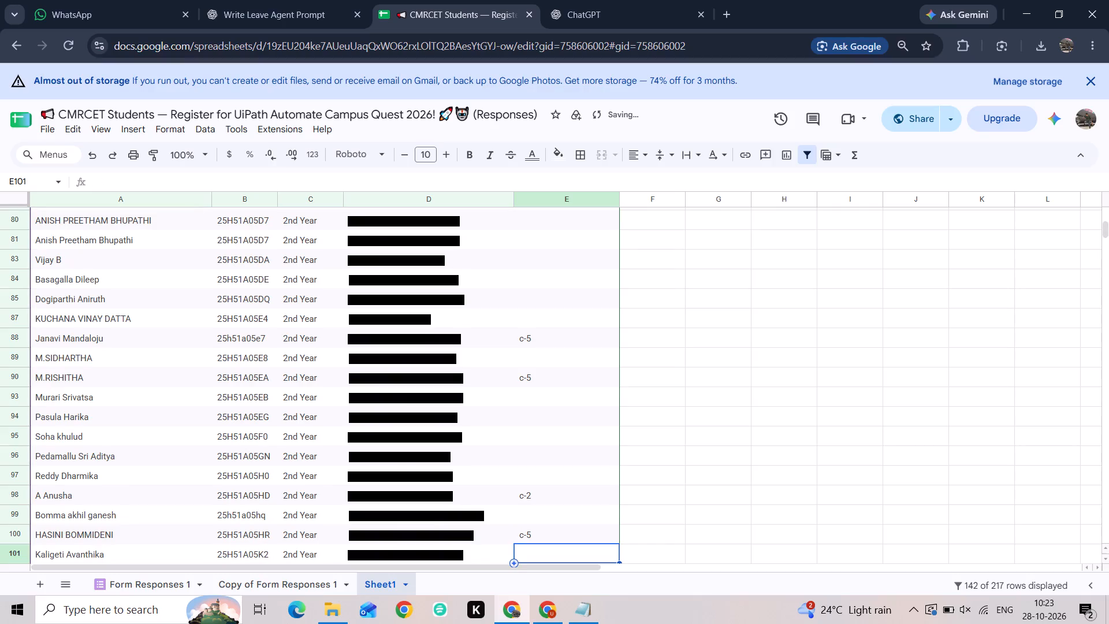
Enter c-2 in the Challenge Assigned column for rows 101 and 102.
{"action": "type", "text": "c-2"}
{"action": "key", "text": "Down"}
{"action": "key", "text": "Up"}
{"action": "key", "text": "Down"}
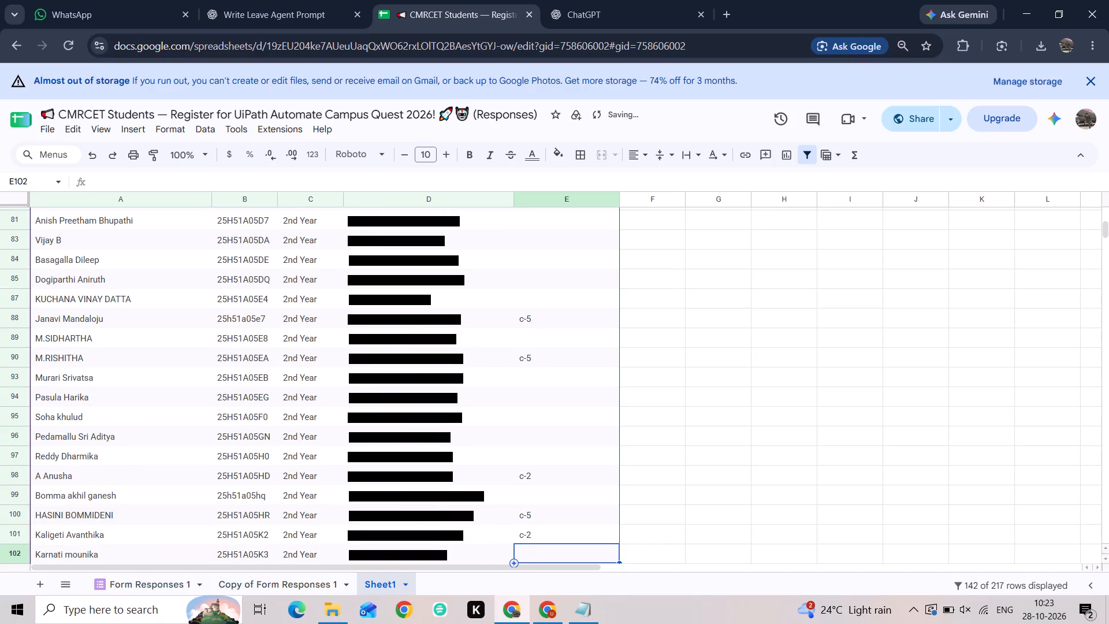
{"action": "type", "text": "c-2"}
{"action": "key", "text": "Down"}
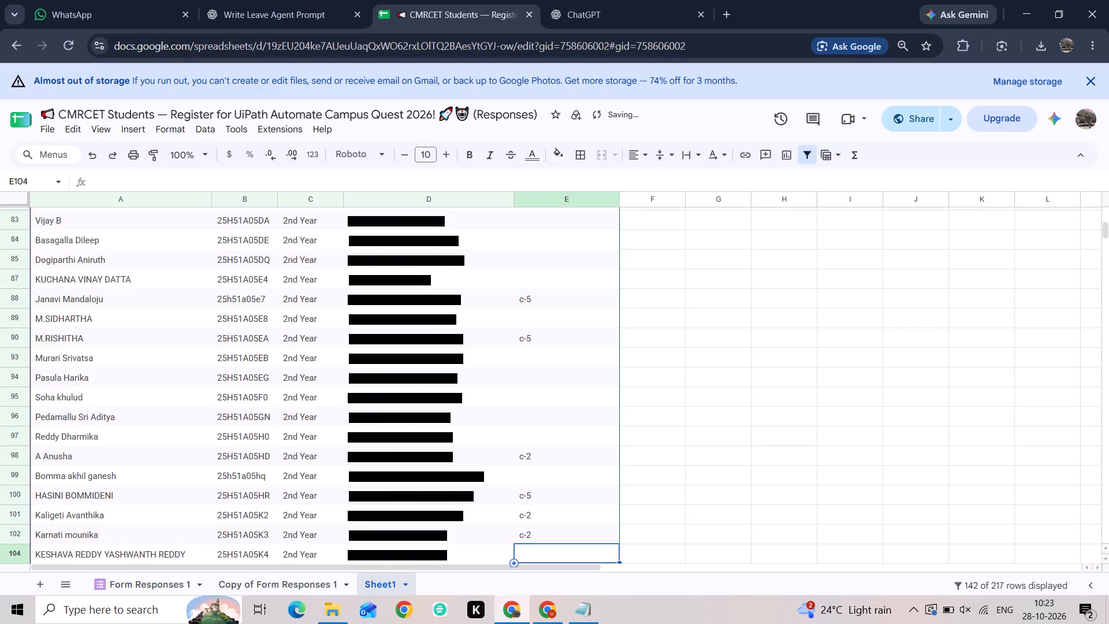
Assign challenge c-5 to the students in rows 104, 107, 108 and 109 of the Challenge Assigned column.
{"action": "type", "text": "c-5"}
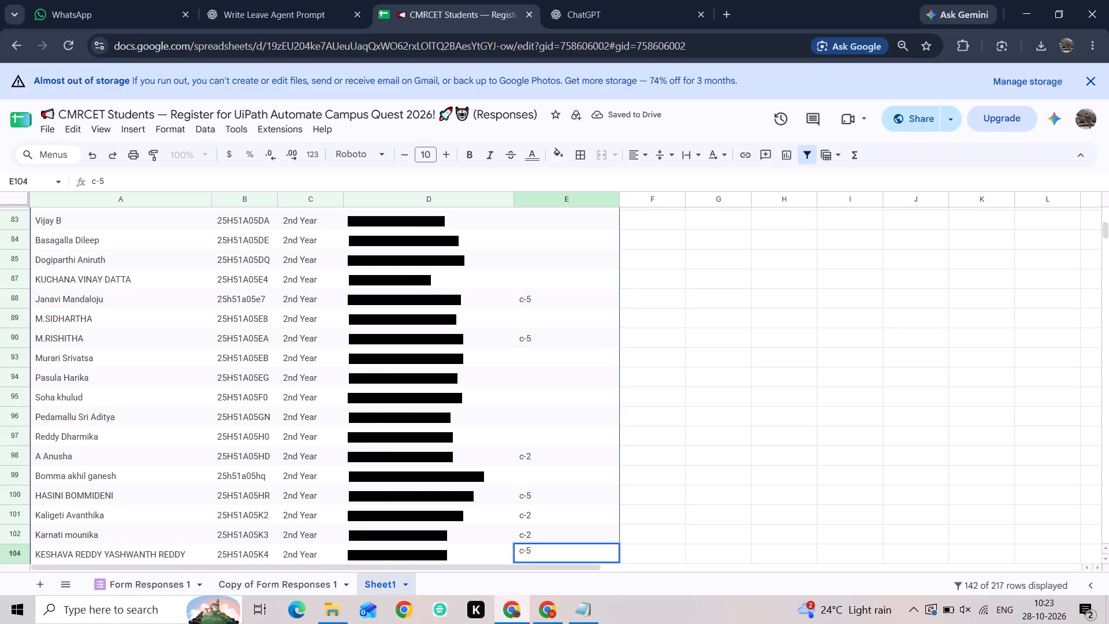
{"action": "key", "text": "Down"}
{"action": "key", "text": "Down"}
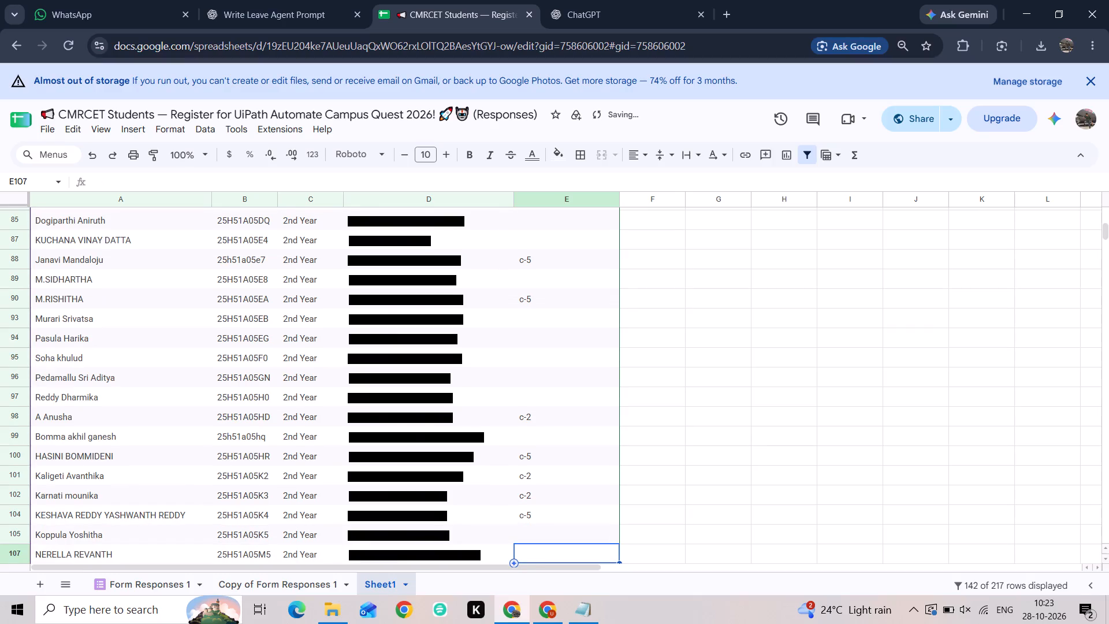
{"action": "type", "text": "c-5"}
{"action": "key", "text": "Down"}
{"action": "key", "text": "Up"}
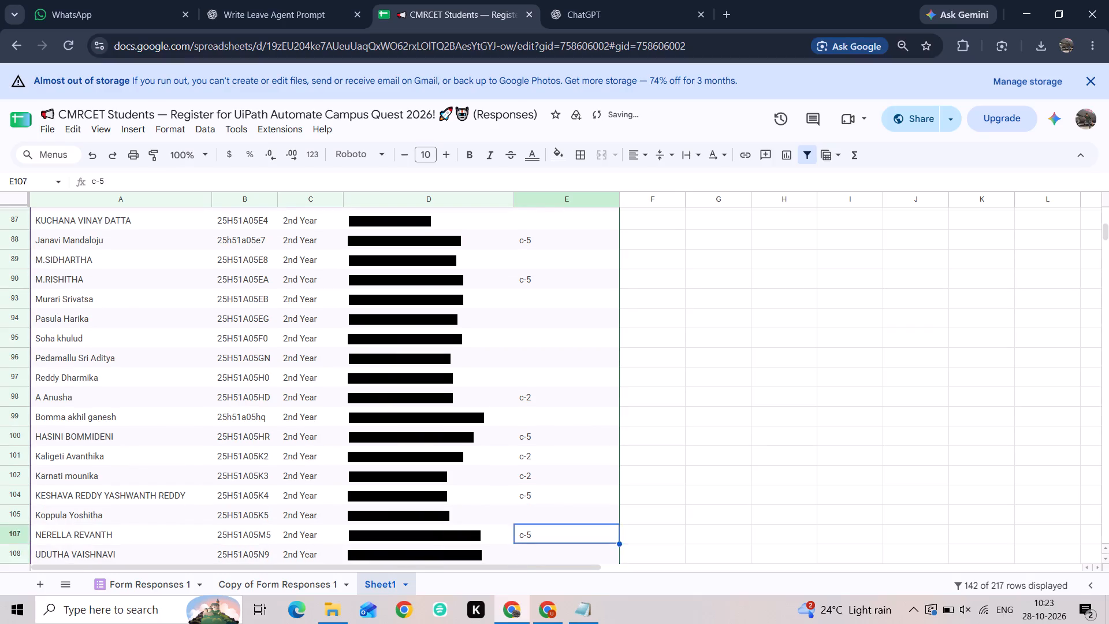
{"action": "key", "text": "shift+Down"}
{"action": "key", "text": "shift+Down"}
{"action": "type", "text": "c-5"}
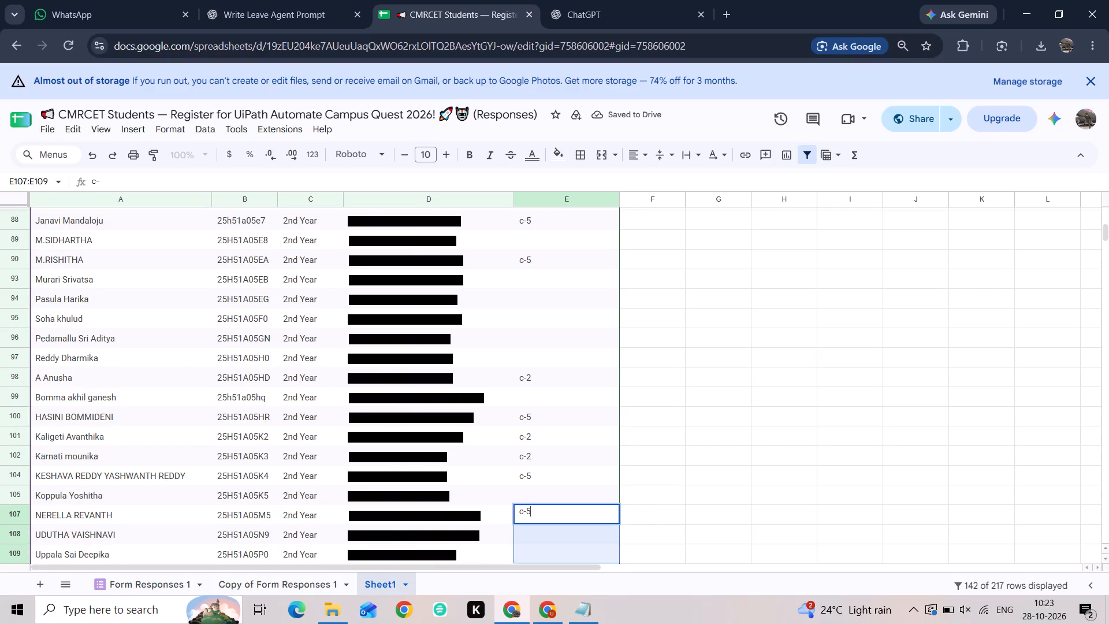
{"action": "key", "text": "Down"}
{"action": "type", "text": "c-5"}
{"action": "key", "text": "Down"}
{"action": "type", "text": "c-5"}
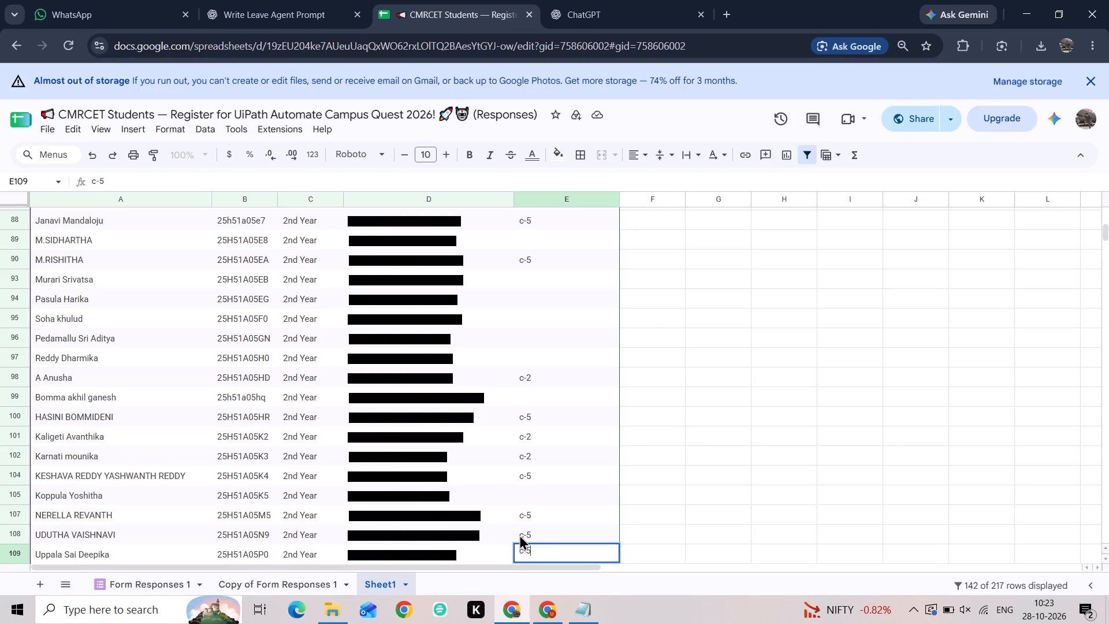
{"action": "key", "text": "Down"}
Enter c-2 in the Challenge Assigned column for the students in rows 128 and 134.
{"action": "key", "text": "Down"}
{"action": "key", "text": "Down"}
{"action": "key", "text": "Down"}
{"action": "key", "text": "Down"}
{"action": "key", "text": "Down"}
{"action": "key", "text": "Down"}
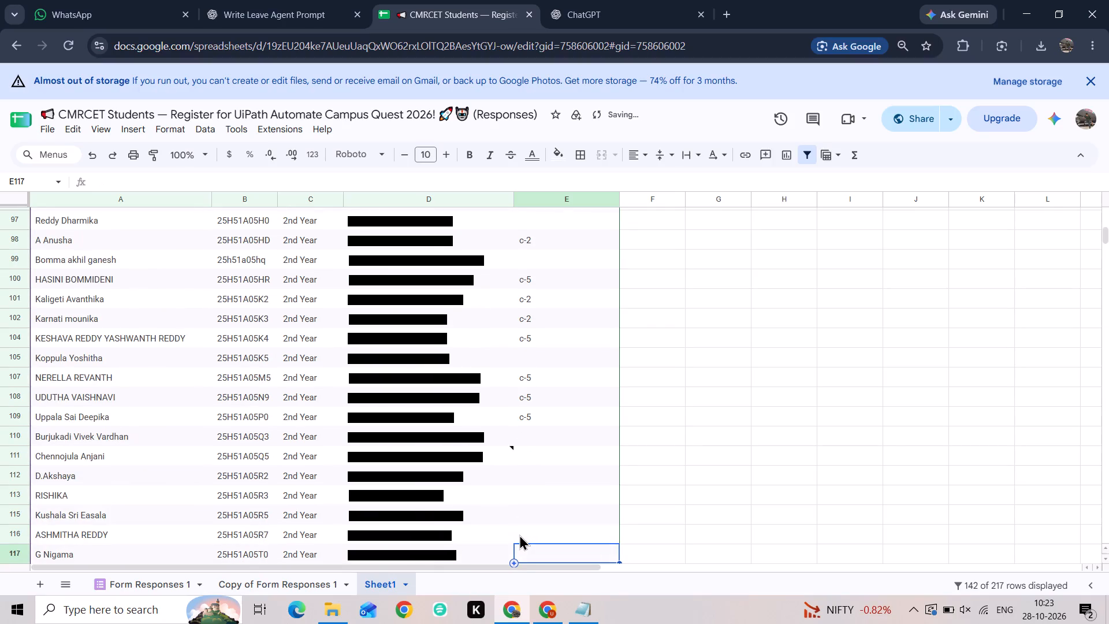
{"action": "key", "text": "Down"}
{"action": "key", "text": "Down"}
{"action": "key", "text": "Down"}
{"action": "key", "text": "Down"}
{"action": "key", "text": "Down"}
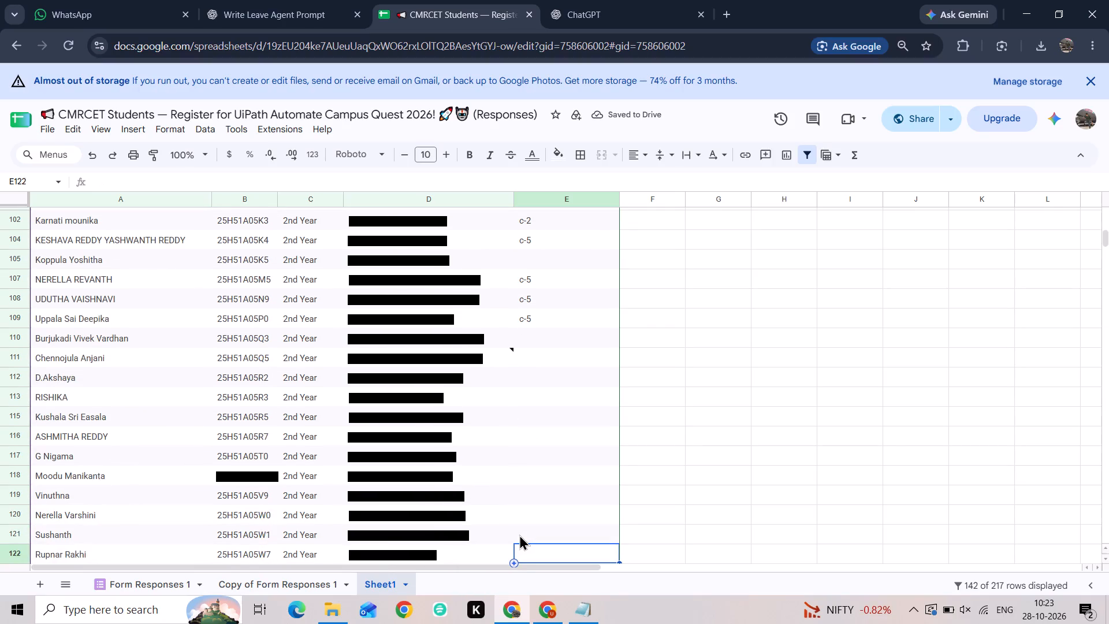
{"action": "key", "text": "Down"}
{"action": "key", "text": "Down"}
{"action": "key", "text": "Down"}
{"action": "key", "text": "Down"}
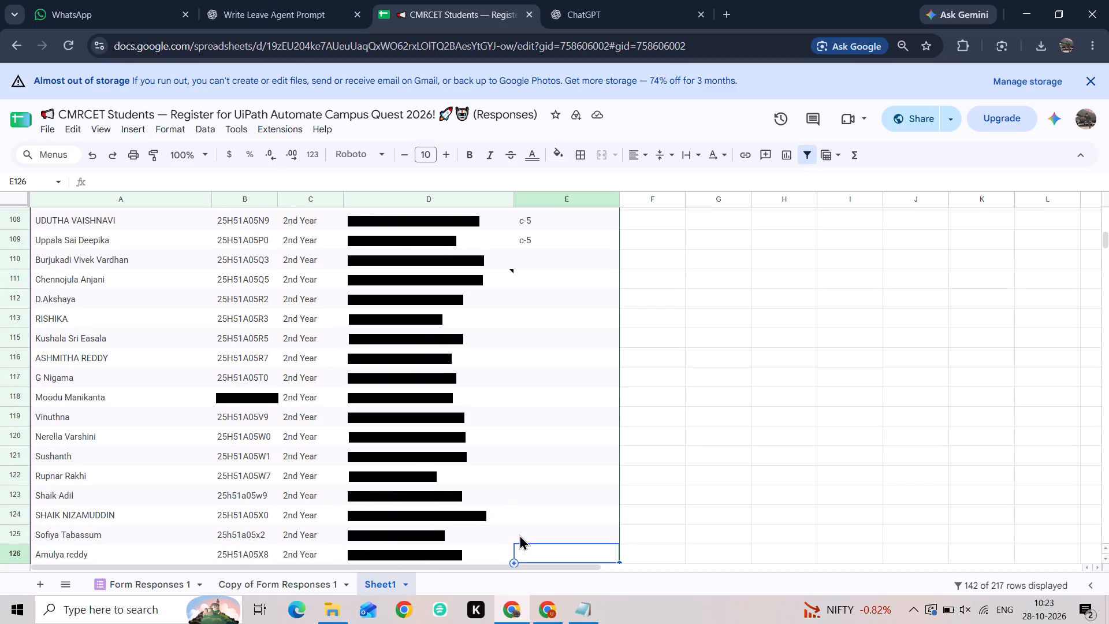
{"action": "key", "text": "Down"}
{"action": "key", "text": "Down"}
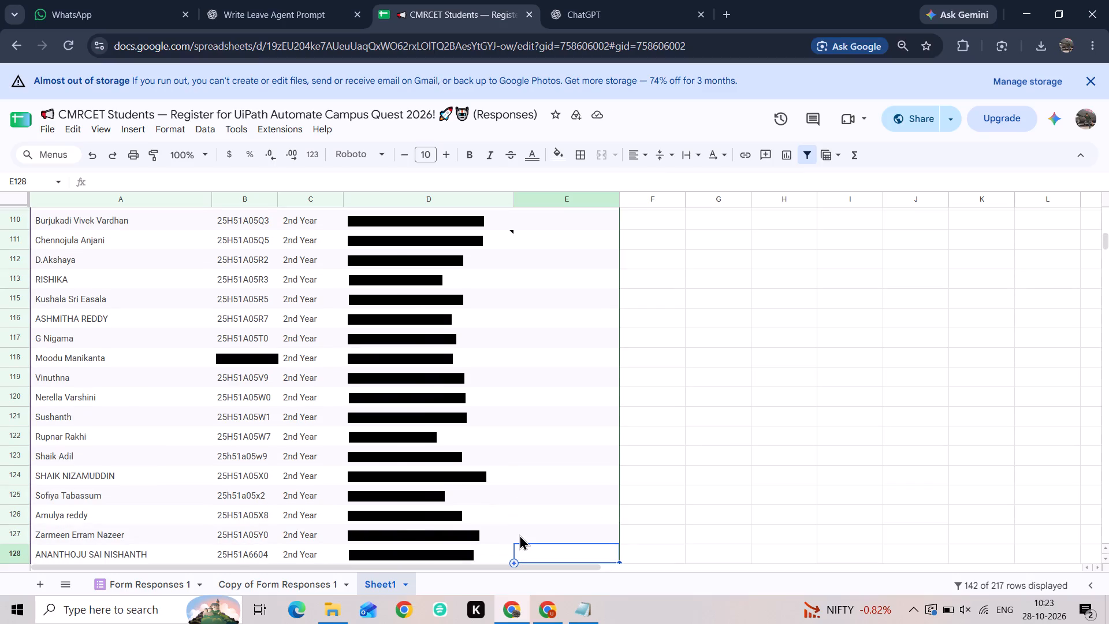
{"action": "type", "text": "c-2"}
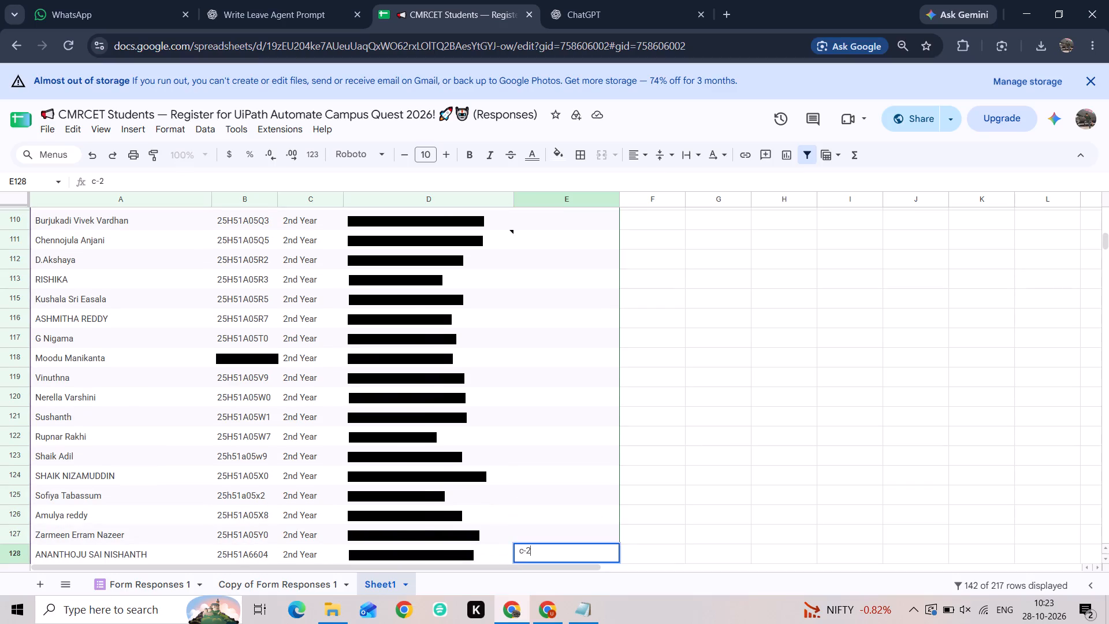
{"action": "key", "text": "Down"}
{"action": "key", "text": "Down"}
{"action": "key", "text": "Down"}
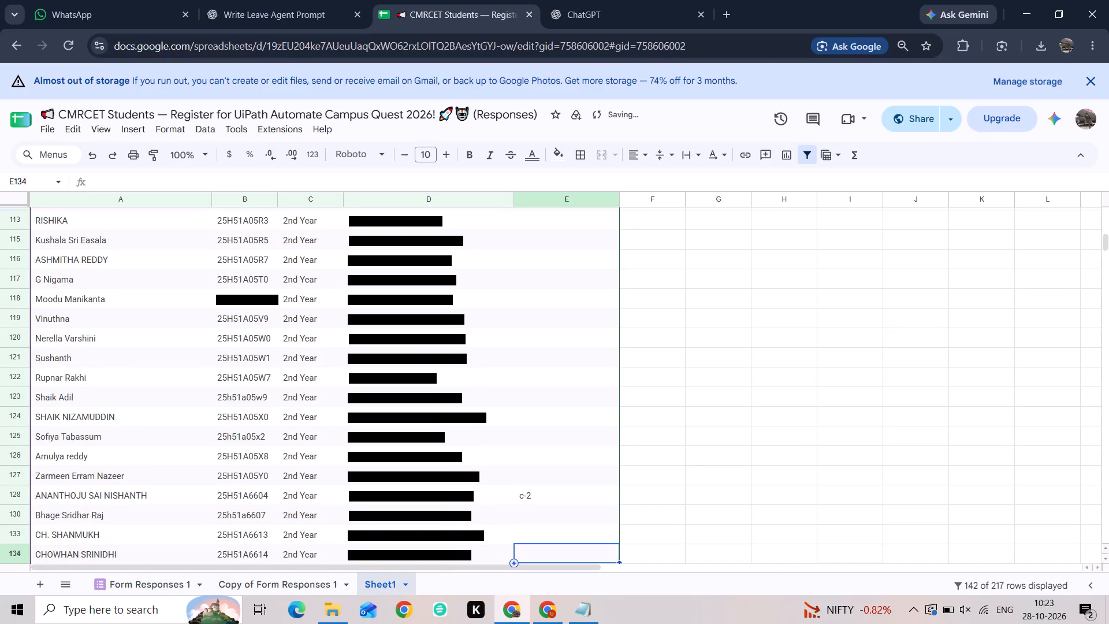
{"action": "type", "text": "c-2"}
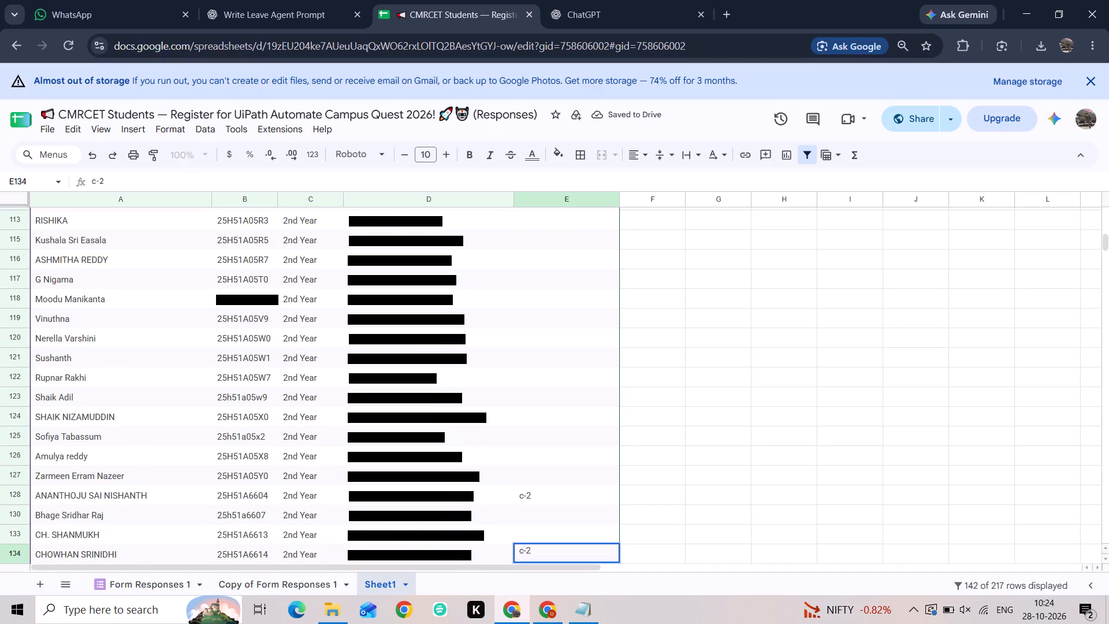
{"action": "key", "text": "Down"}
Assign challenge c-1 to the students in rows 137 and 139 of the Challenge Assigned column.
{"action": "key", "text": "Down"}
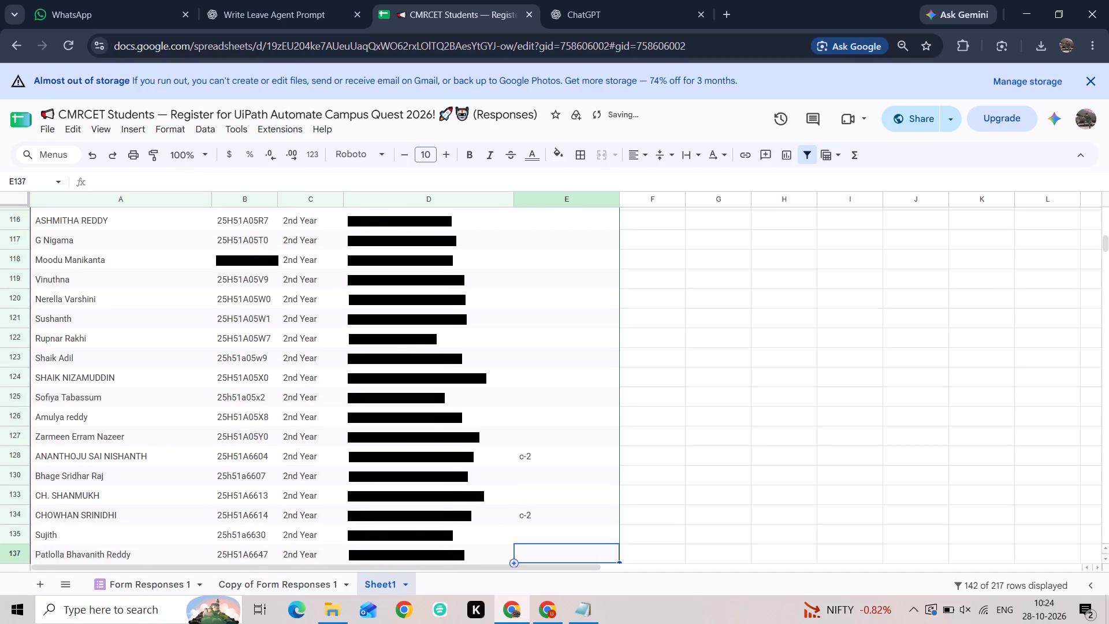
{"action": "type", "text": "c-1"}
{"action": "key", "text": "Down"}
{"action": "key", "text": "Down"}
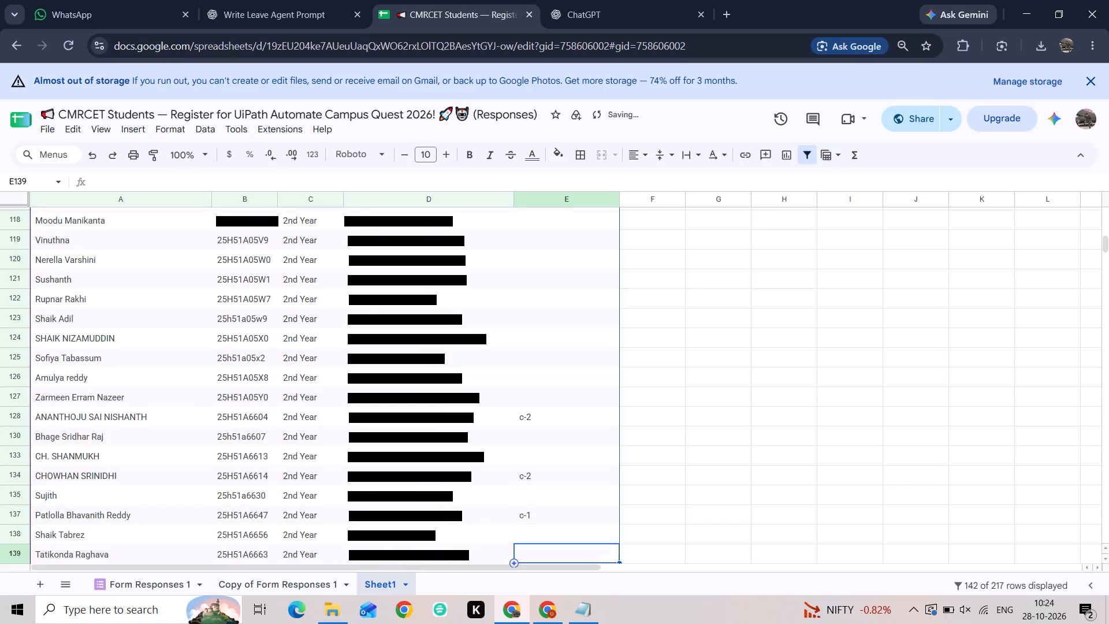
{"action": "type", "text": "c-1"}
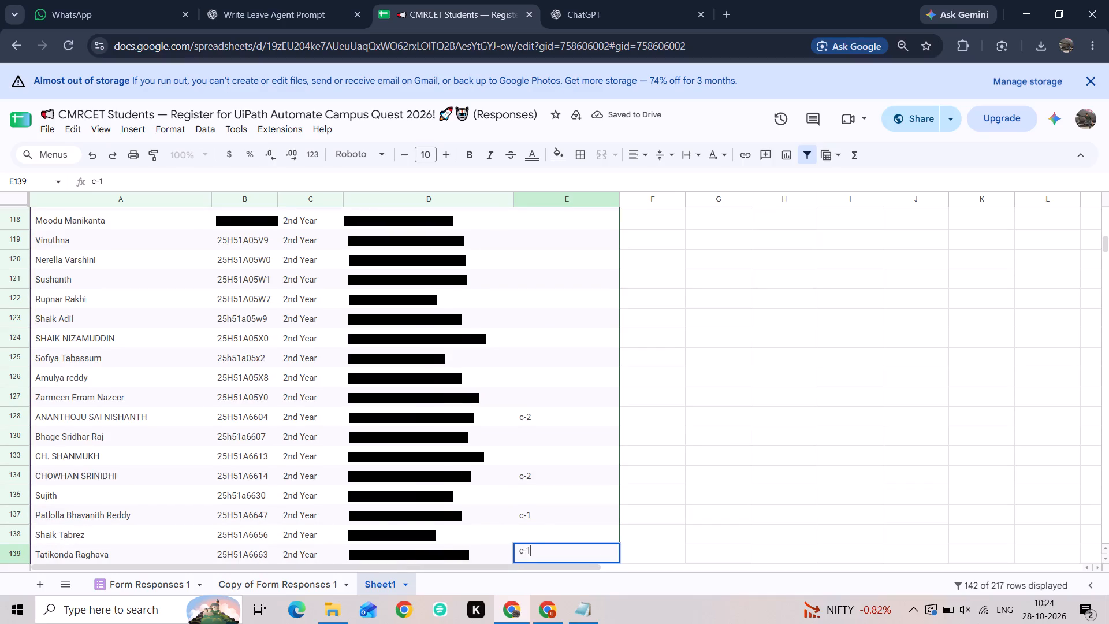
{"action": "key", "text": "Down"}
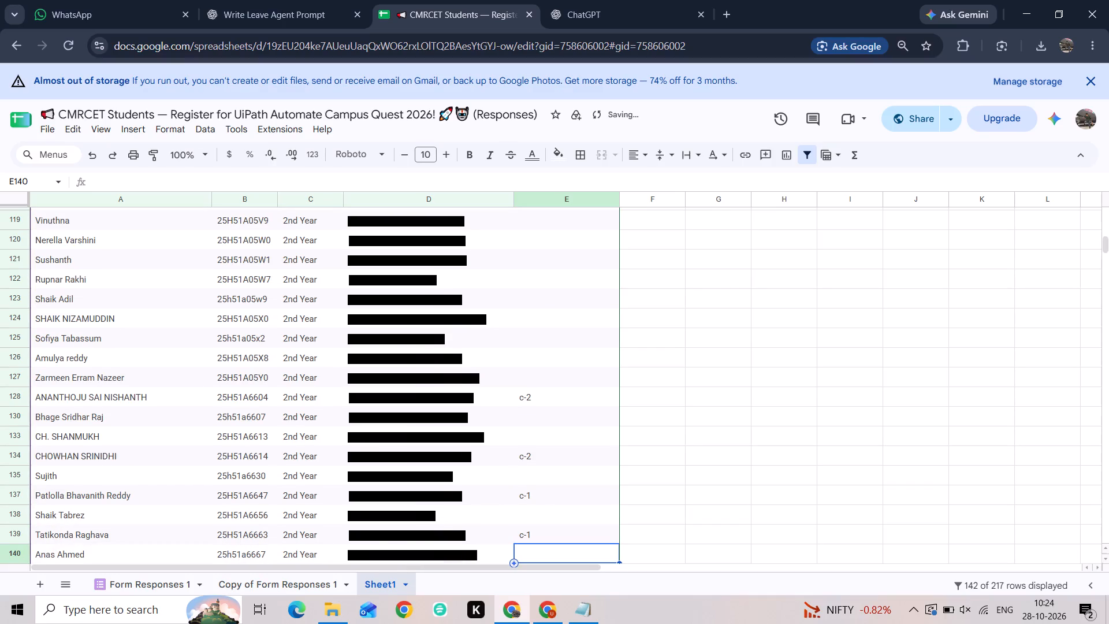
Fill the Challenge Assigned column with c-3 for rows 144, 147 and 148.
{"action": "key", "text": "Down"}
{"action": "key", "text": "Down"}
{"action": "key", "text": "Down"}
{"action": "key", "text": "Down"}
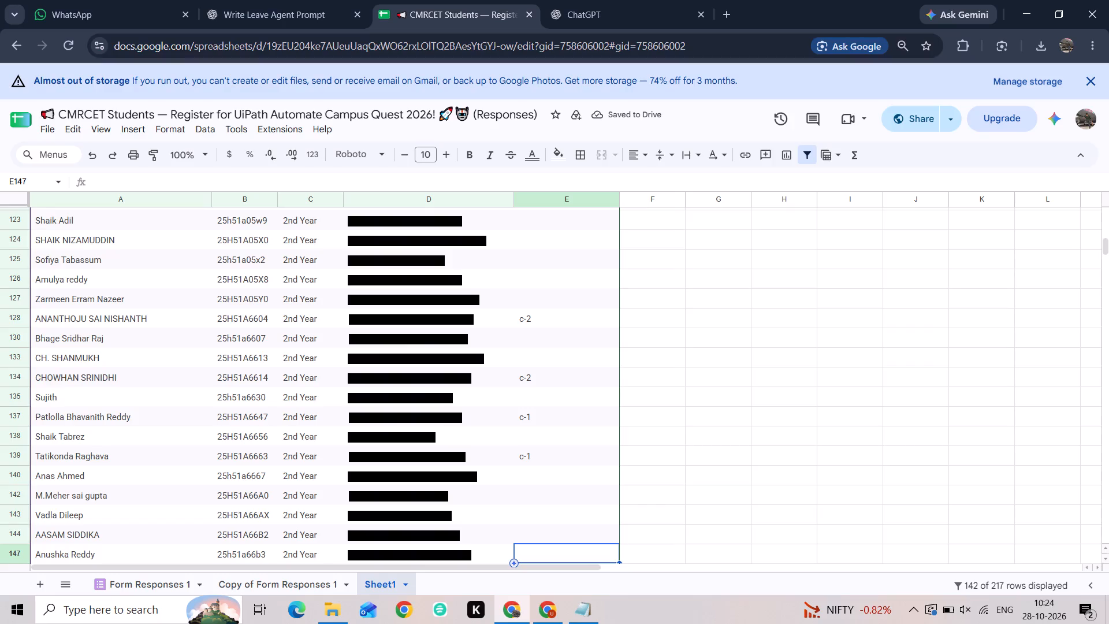
{"action": "key", "text": "Up"}
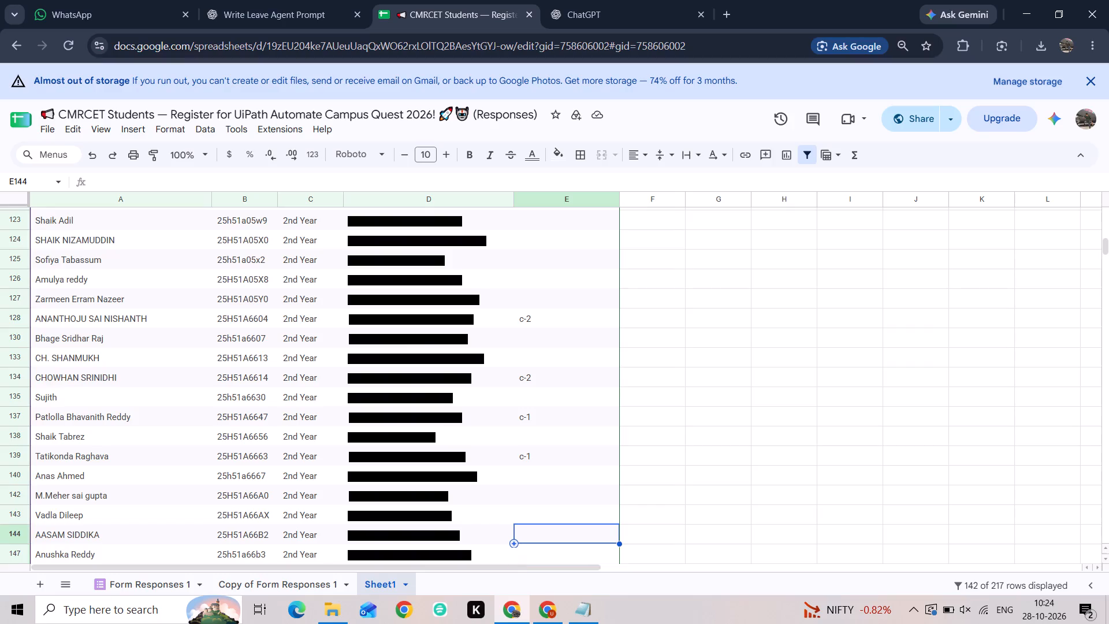
{"action": "type", "text": "c-3"}
{"action": "key", "text": "Down"}
{"action": "type", "text": "c-3"}
{"action": "key", "text": "Down"}
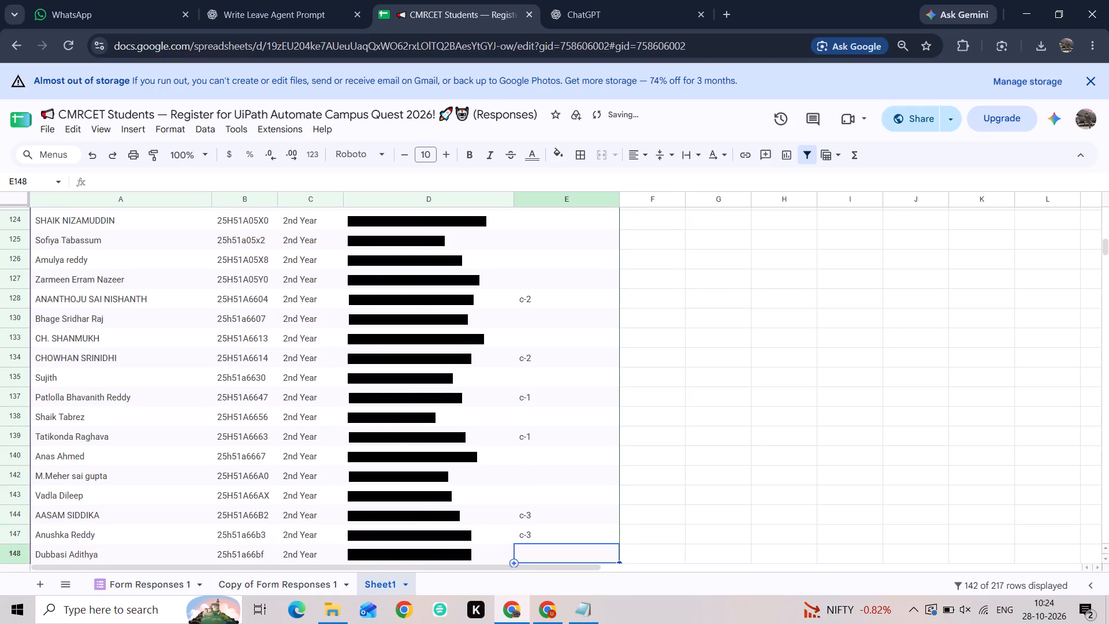
{"action": "key", "text": "c"}
{"action": "type", "text": "-3"}
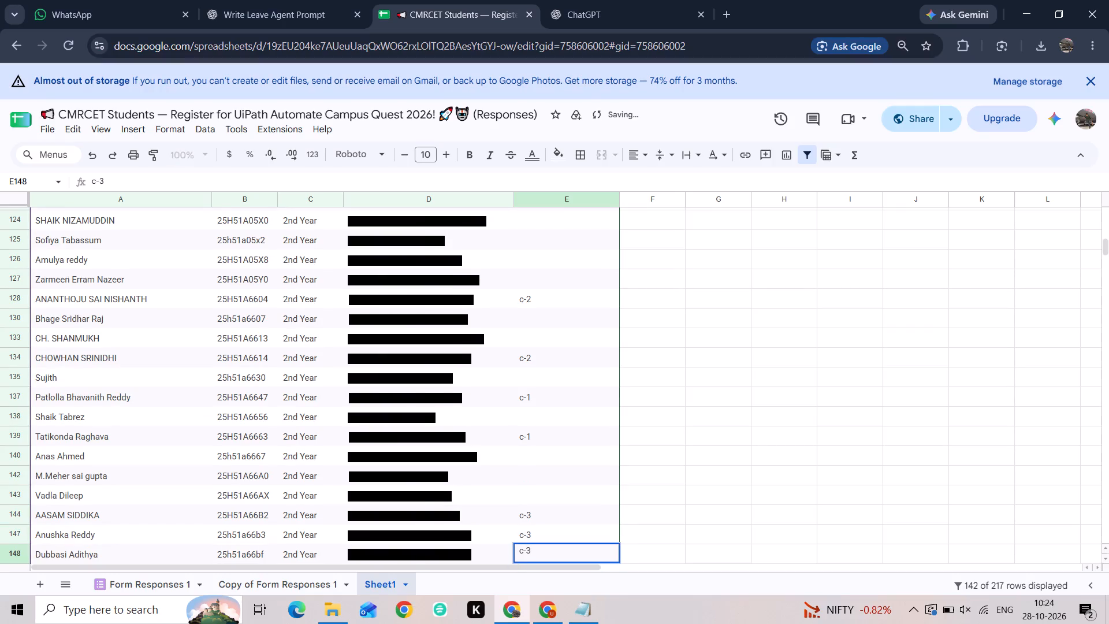
{"action": "key", "text": "Down"}
Enter c-5 for row 152 and c-3 for row 153 in the Challenge Assigned column.
{"action": "key", "text": "Down"}
{"action": "key", "text": "Down"}
{"action": "key", "text": "Down"}
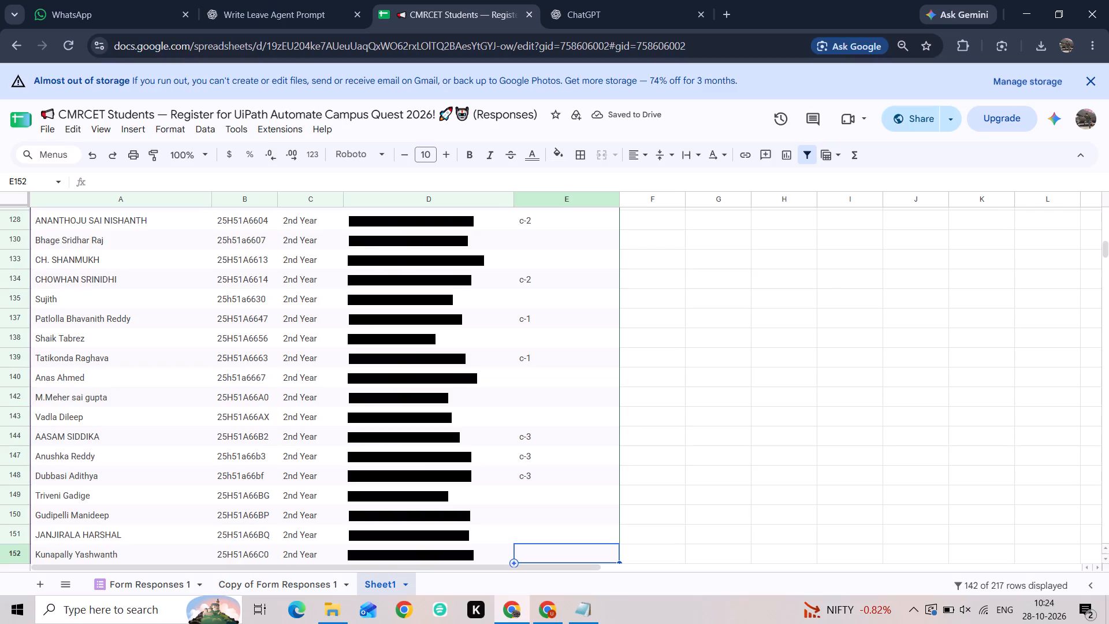
{"action": "type", "text": "c-5"}
{"action": "key", "text": "Down"}
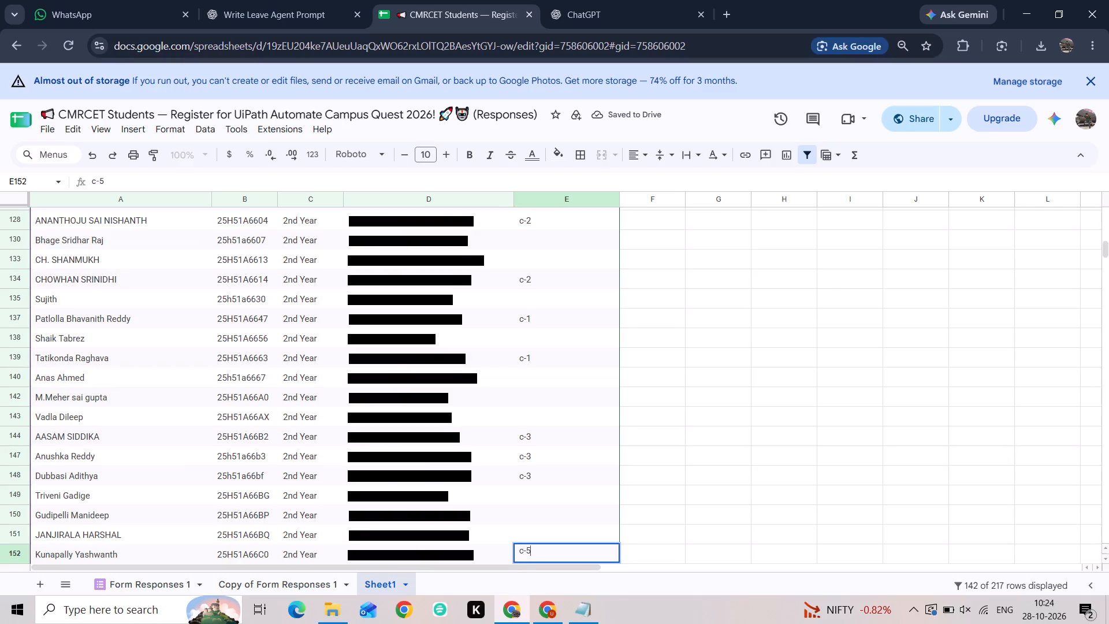
{"action": "type", "text": "c-3"}
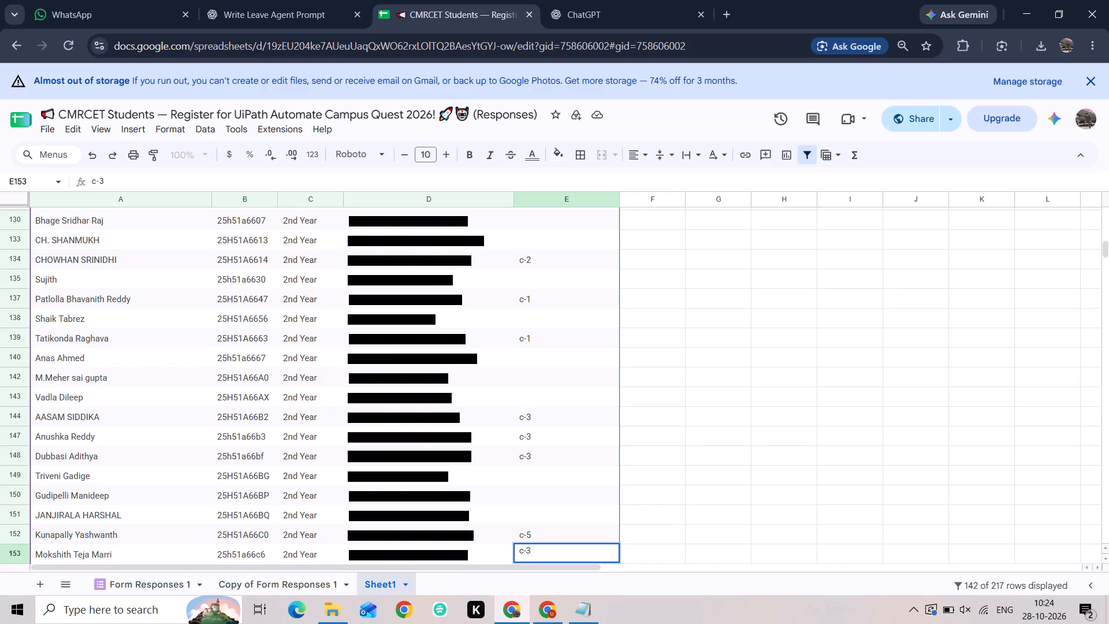
{"action": "key", "text": "Down"}
Record c-3 for row 155 and c-5 for row 157 in the Challenge Assigned column.
{"action": "key", "text": "Down"}
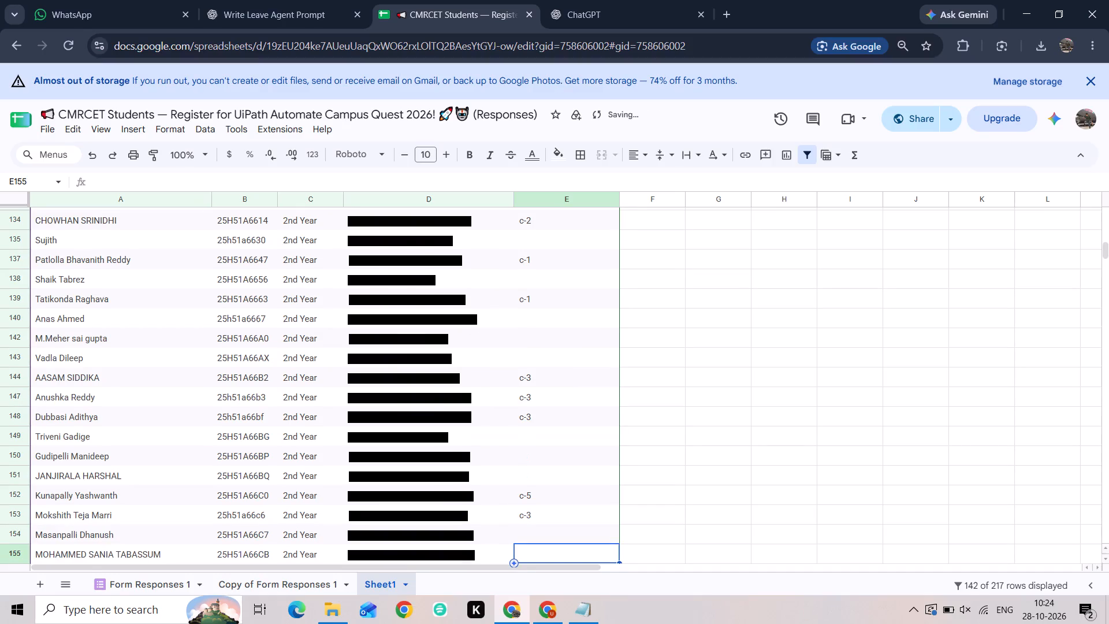
{"action": "type", "text": "-3"}
{"action": "left_click", "coordinate": [548, 545]}
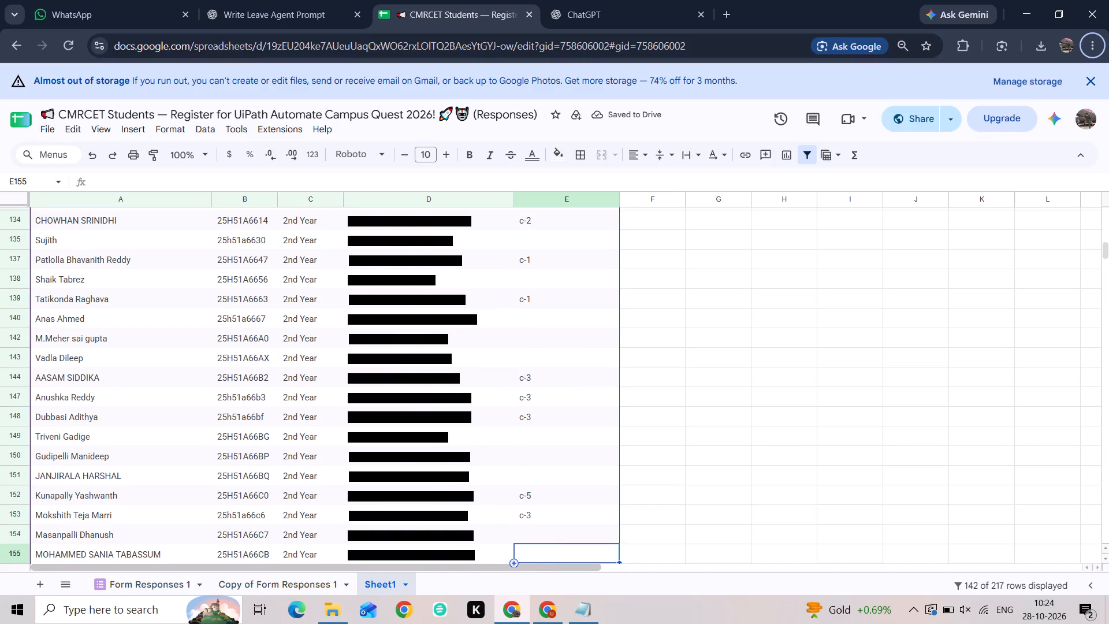
{"action": "left_click", "coordinate": [551, 555]}
{"action": "type", "text": "c-3"}
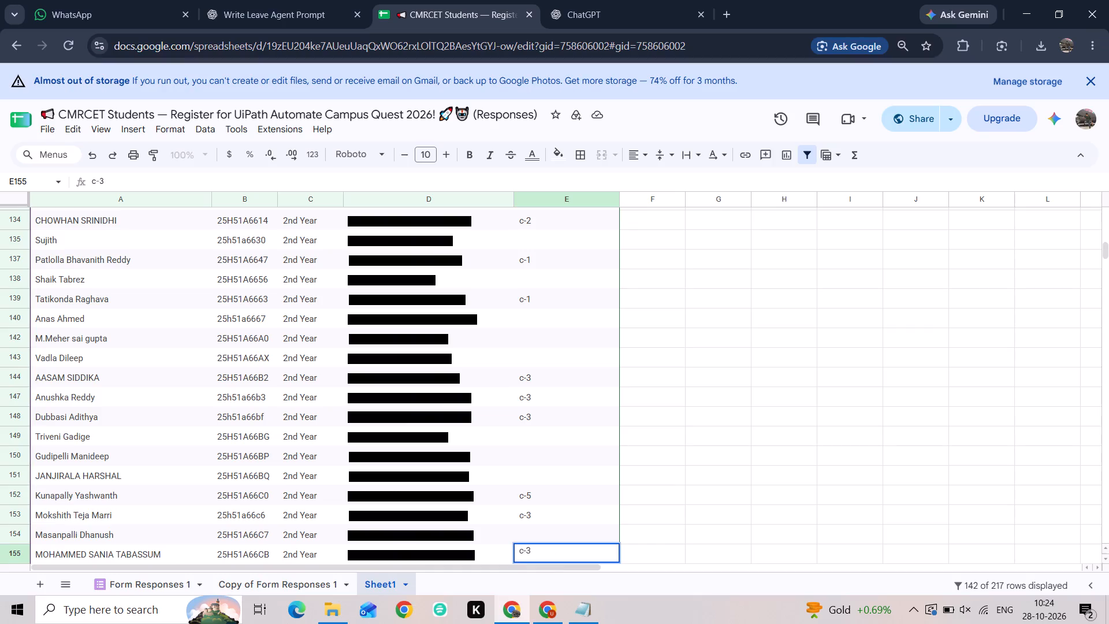
{"action": "key", "text": "Down"}
{"action": "key", "text": "Down"}
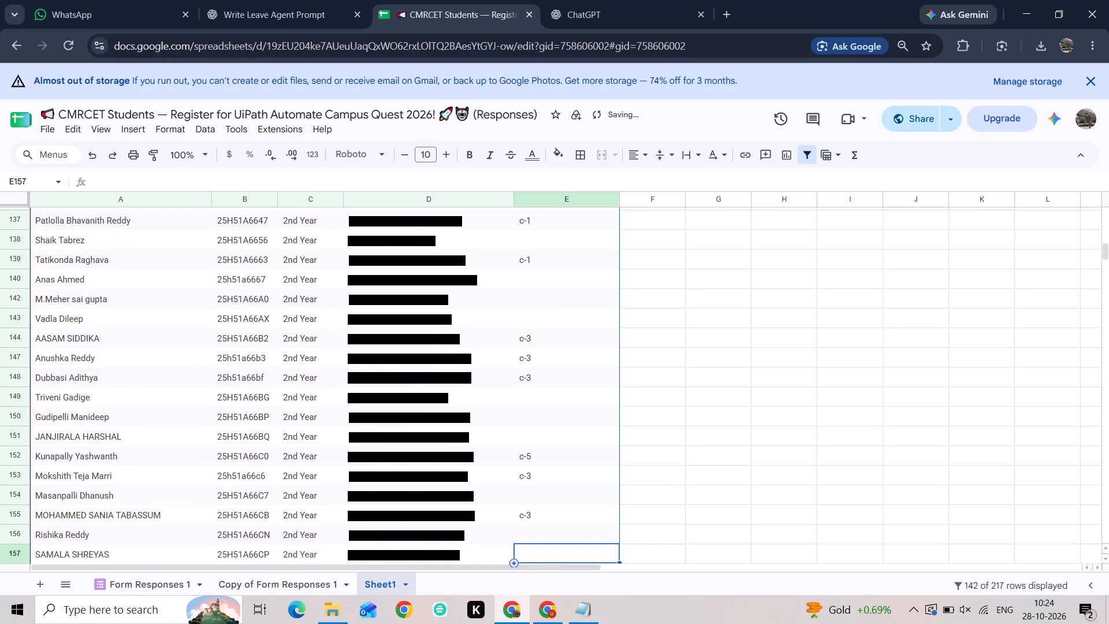
{"action": "type", "text": "c-5"}
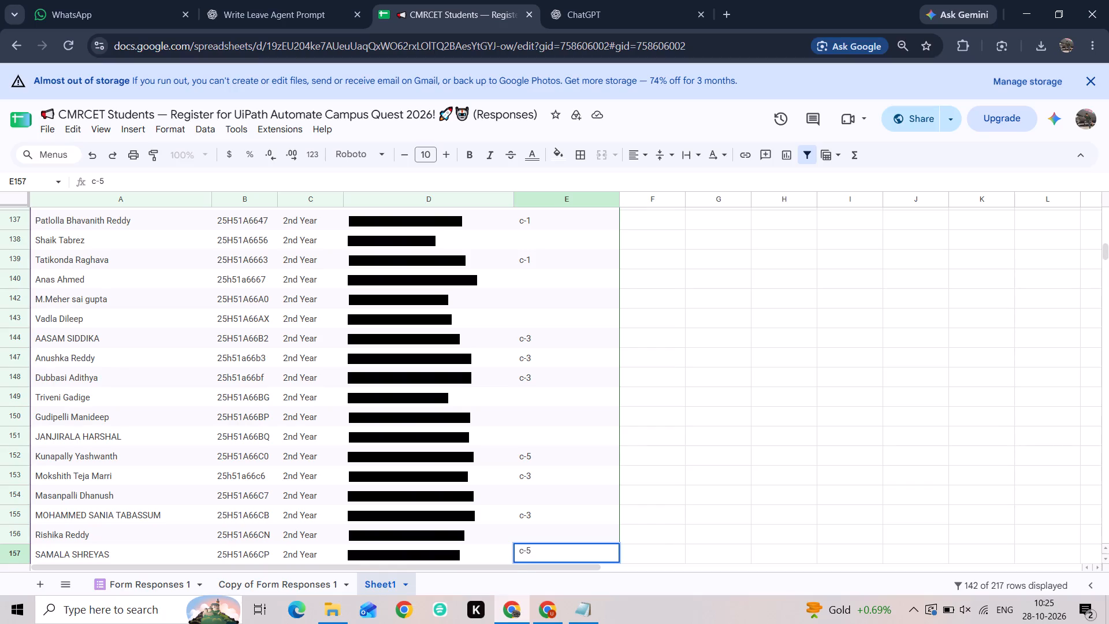
{"action": "key", "text": "Down"}
Assign challenge c-3 to the students in rows 162, 163 and 164 of the Challenge Assigned column.
{"action": "key", "text": "Down"}
{"action": "key", "text": "Down"}
{"action": "key", "text": "Down"}
{"action": "key", "text": "Down"}
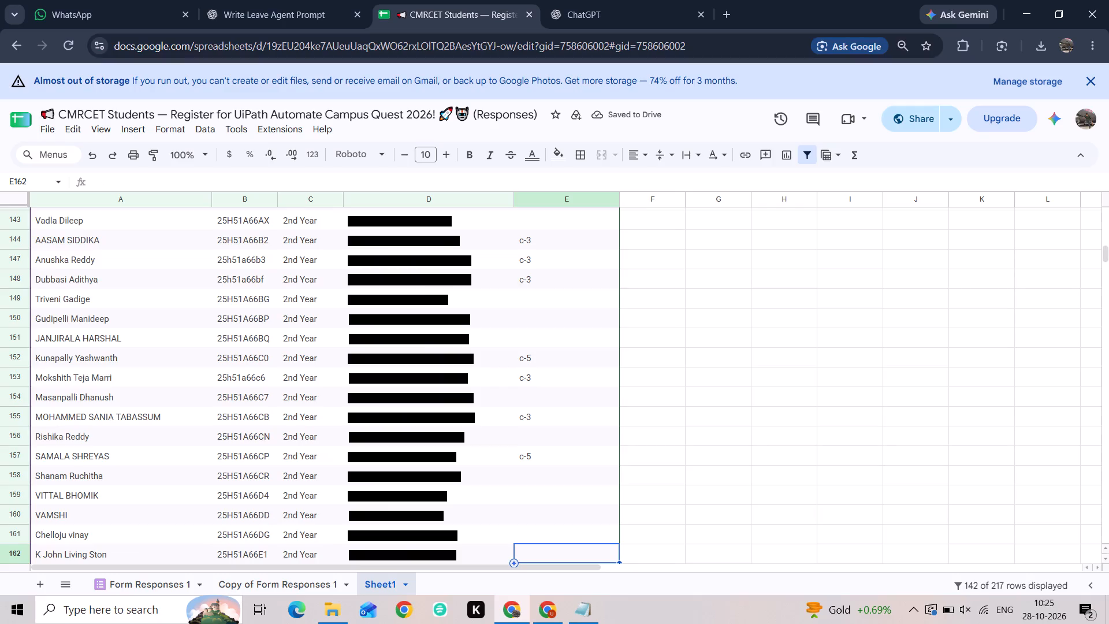
{"action": "type", "text": "c-3"}
{"action": "key", "text": "Down"}
{"action": "type", "text": "c-3"}
{"action": "key", "text": "Left"}
{"action": "key", "text": "Right"}
{"action": "key", "text": "Down"}
{"action": "type", "text": "c-3"}
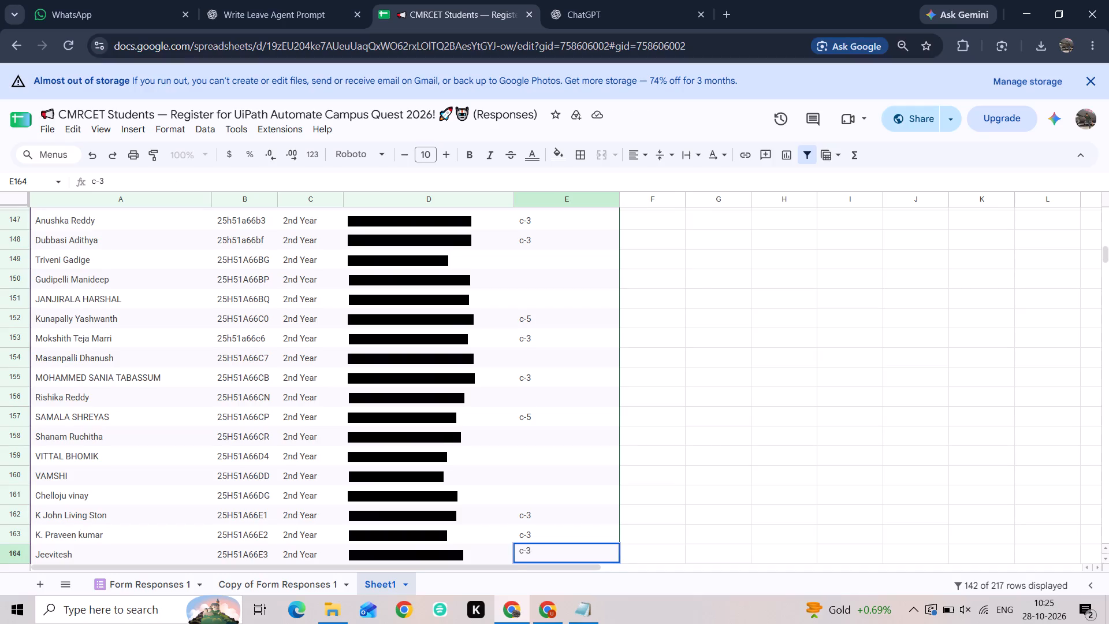
{"action": "key", "text": "Down"}
Fill the Challenge Assigned column with c-3 for row 167 and c-2 for row 168.
{"action": "key", "text": "Down"}
{"action": "key", "text": "Down"}
{"action": "key", "text": "Down"}
{"action": "key", "text": "Down"}
{"action": "key", "text": "Up"}
{"action": "key", "text": "Up"}
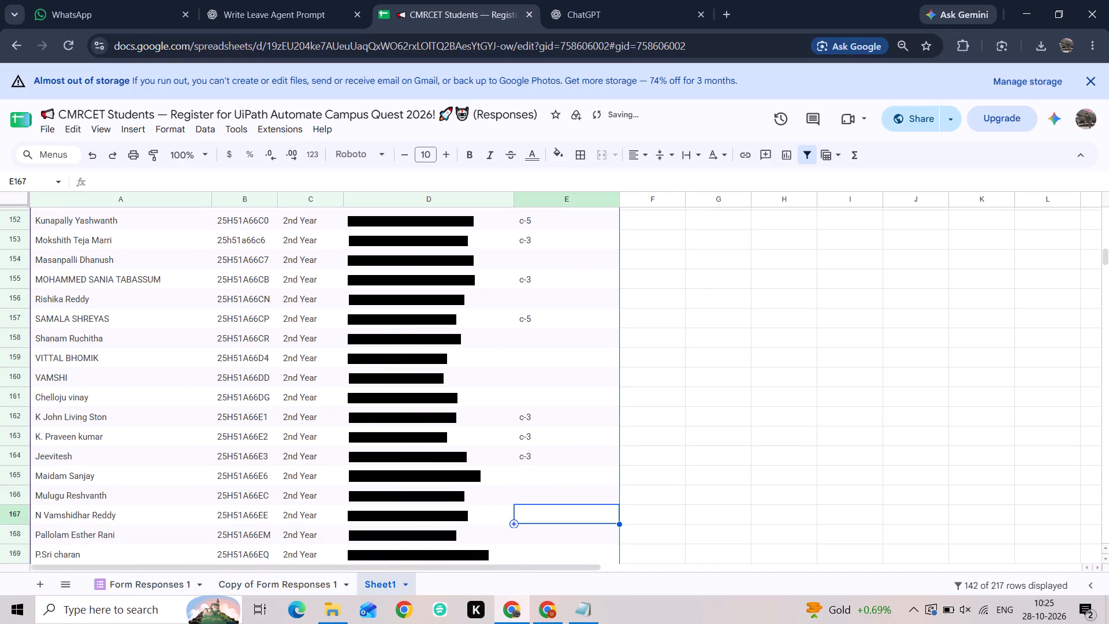
{"action": "type", "text": "c-3"}
{"action": "key", "text": "Down"}
{"action": "type", "text": "c-2"}
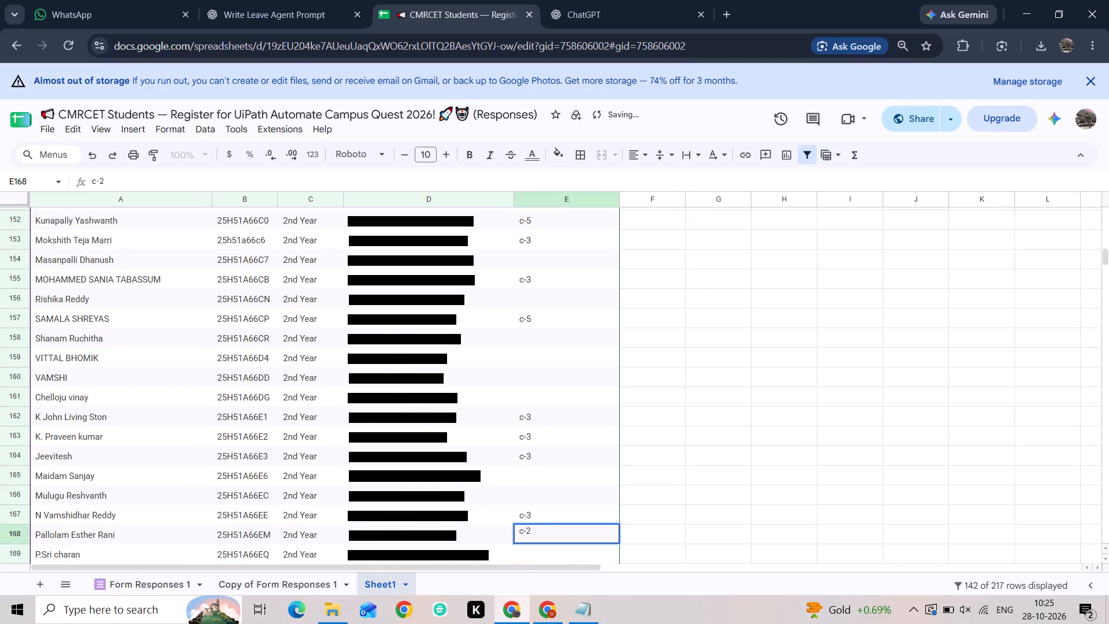
{"action": "key", "text": "Down"}
{"action": "key", "text": "Down"}
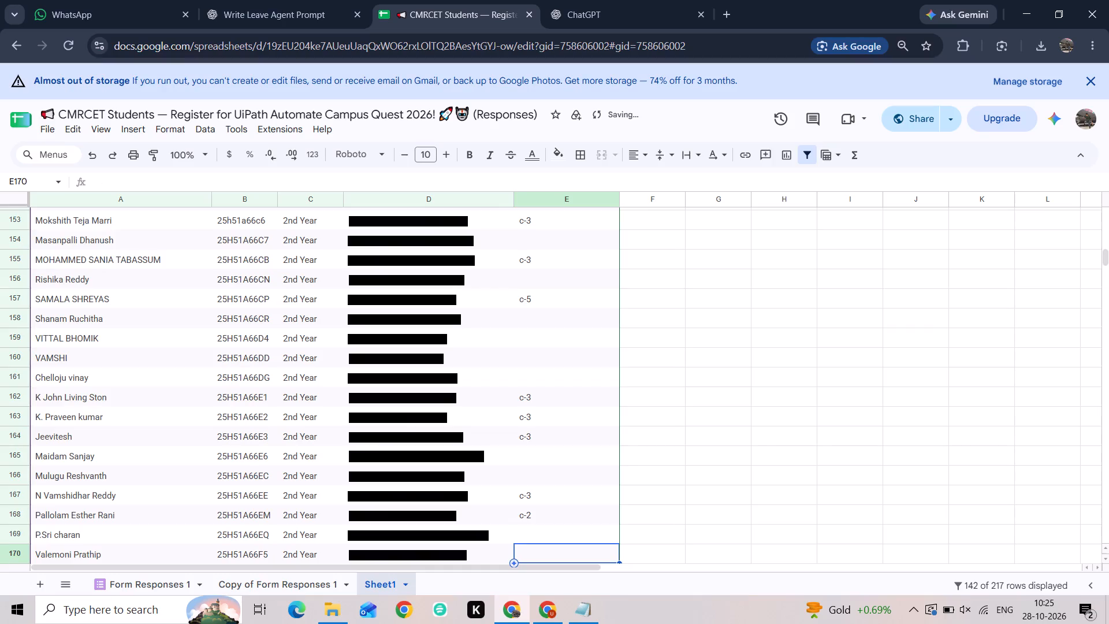
Enter c-3 for row 170 and c-2 for rows 180 and 181 in the Challenge Assigned column.
{"action": "type", "text": "c-3"}
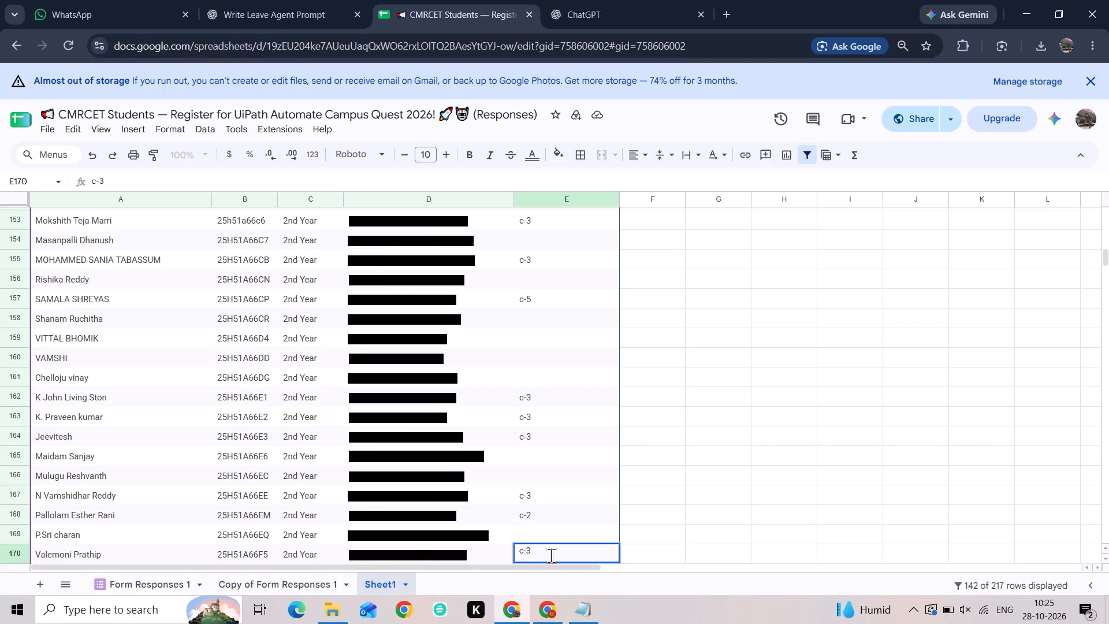
{"action": "key", "text": "Down"}
{"action": "key", "text": "Down"}
{"action": "key", "text": "Down"}
{"action": "key", "text": "Down"}
{"action": "key", "text": "Down"}
{"action": "key", "text": "Down"}
{"action": "key", "text": "Down"}
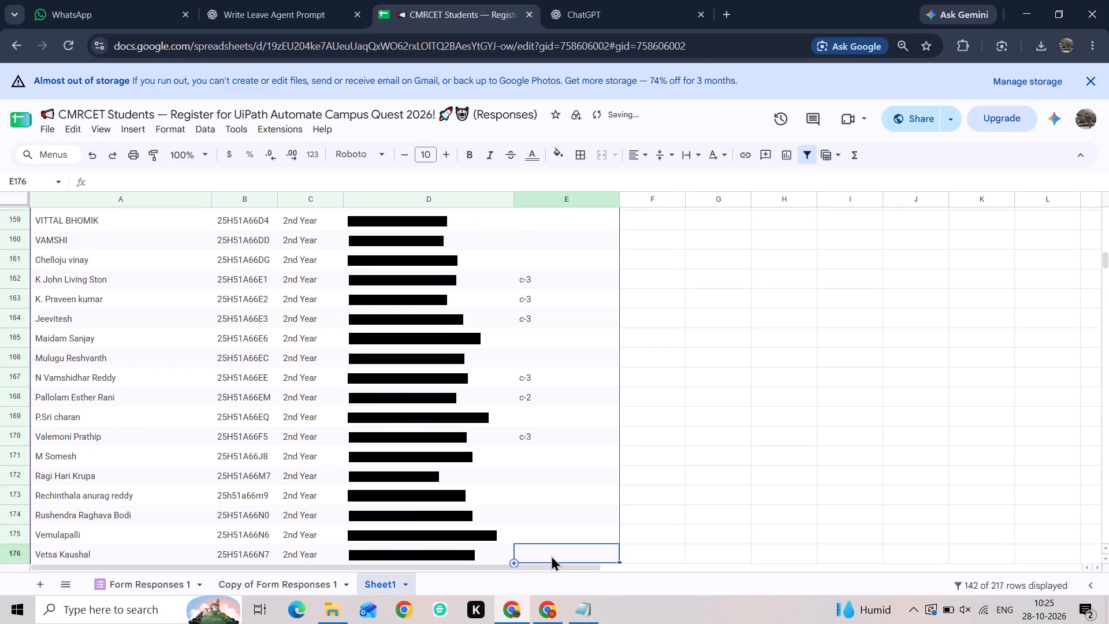
{"action": "key", "text": "Down"}
{"action": "key", "text": "Down"}
{"action": "key", "text": "Down"}
{"action": "key", "text": "Down"}
{"action": "key", "text": "Up"}
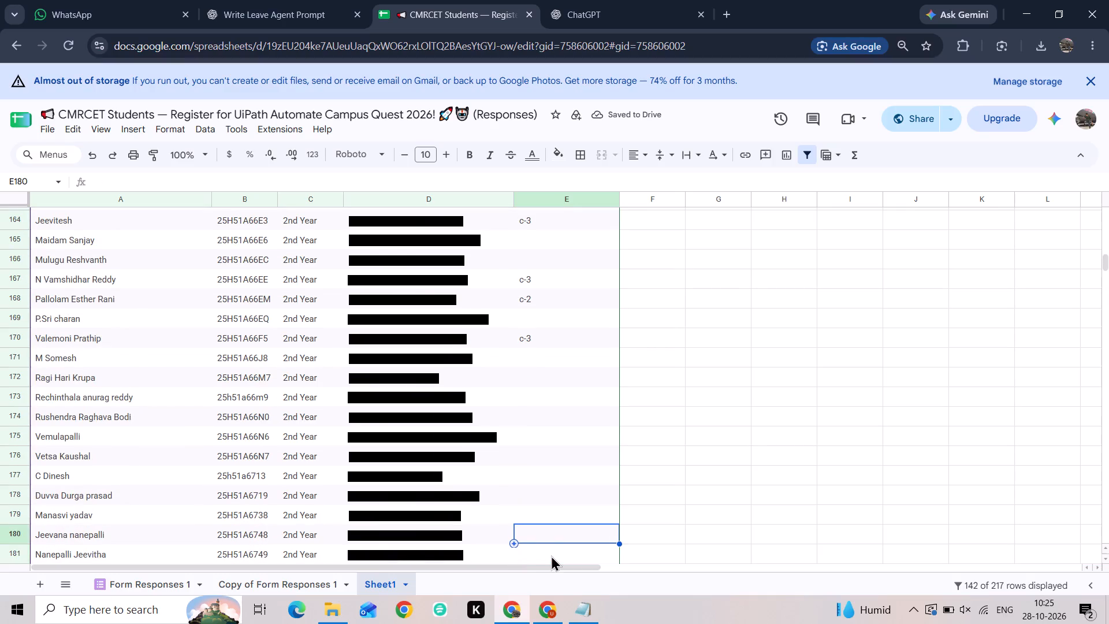
{"action": "type", "text": "c-2"}
{"action": "key", "text": "Down"}
{"action": "type", "text": "c-2"}
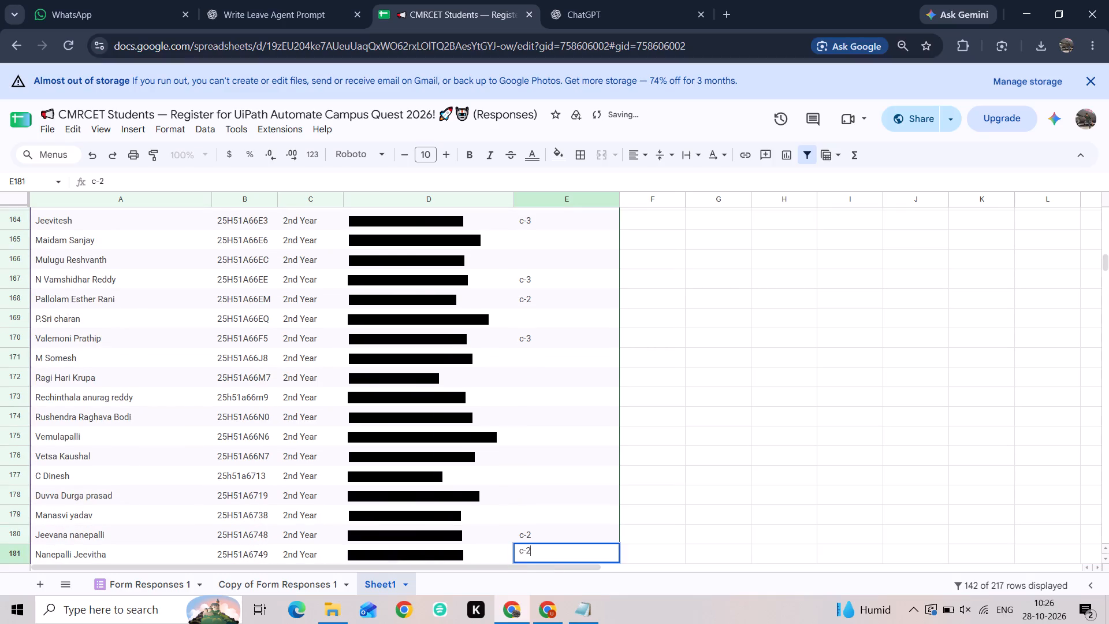
Fill the Challenge Assigned column with c-2 for row 189, c-3 for row 190, c-2 for row 191 and c-3 for row 192.
{"action": "key", "text": "Down"}
{"action": "key", "text": "Down"}
{"action": "key", "text": "Down"}
{"action": "key", "text": "Down"}
{"action": "key", "text": "Down"}
{"action": "key", "text": "Down"}
{"action": "key", "text": "Down"}
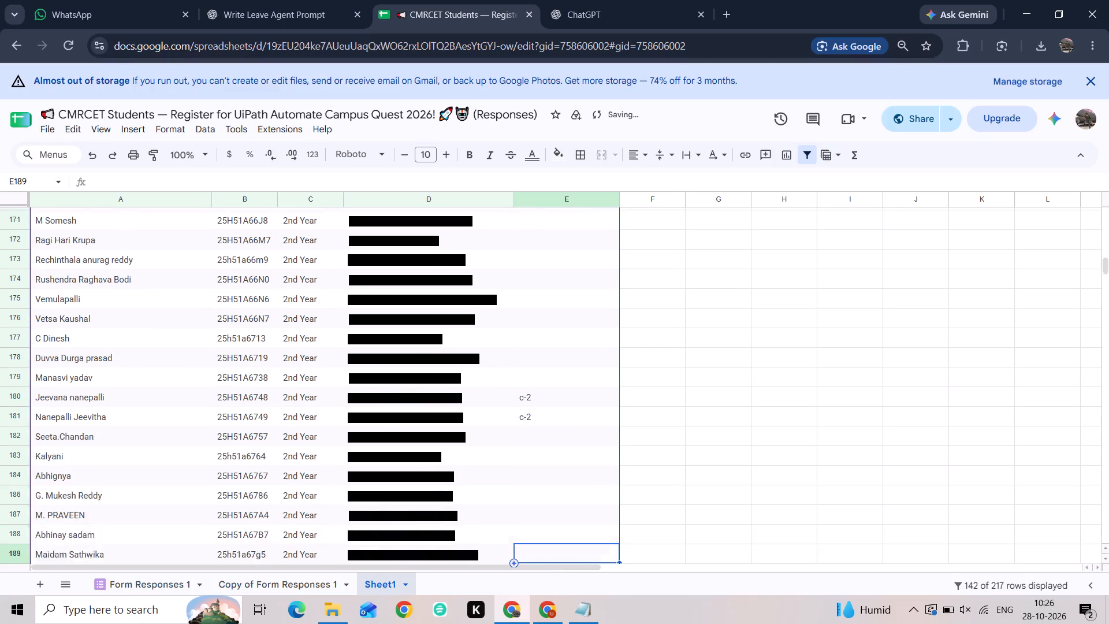
{"action": "key", "text": "Down"}
{"action": "key", "text": "Up"}
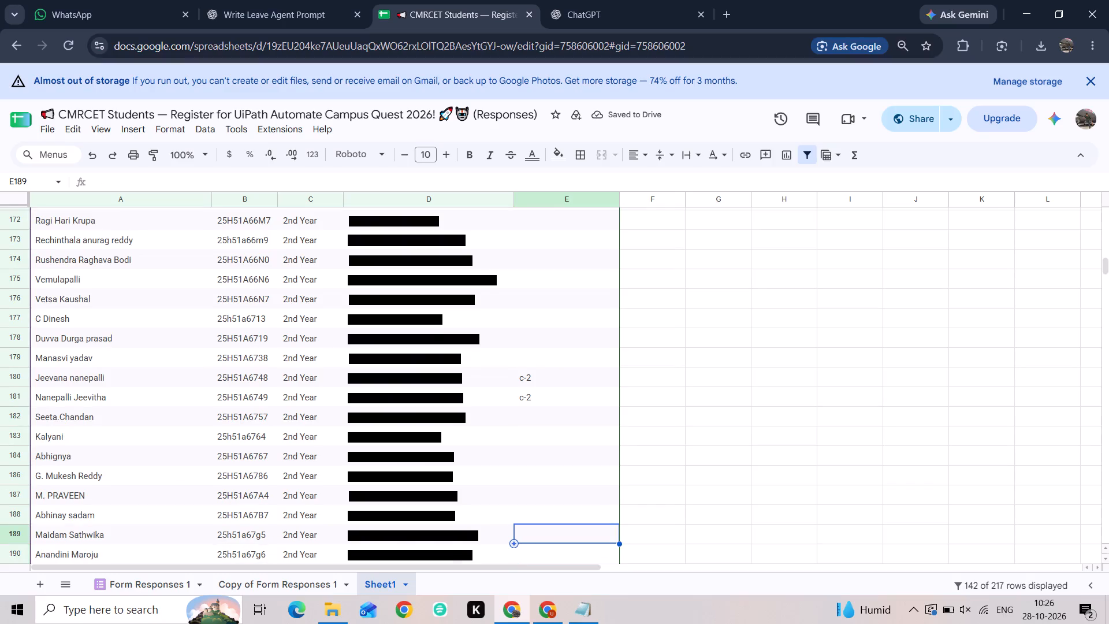
{"action": "type", "text": "c-2"}
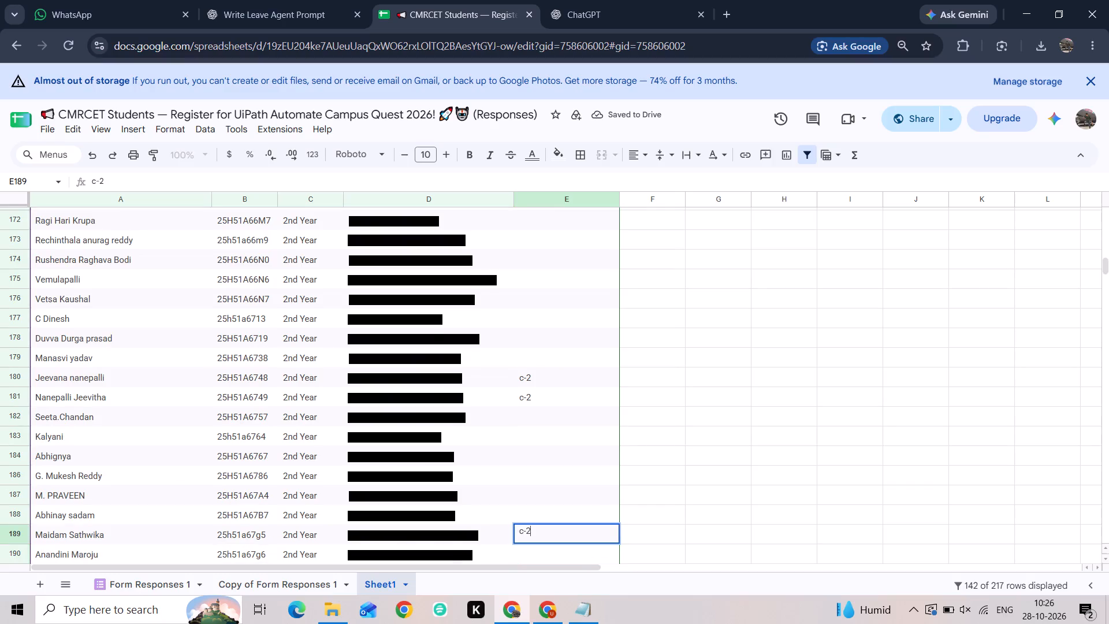
{"action": "key", "text": "Down"}
{"action": "type", "text": "c-3"}
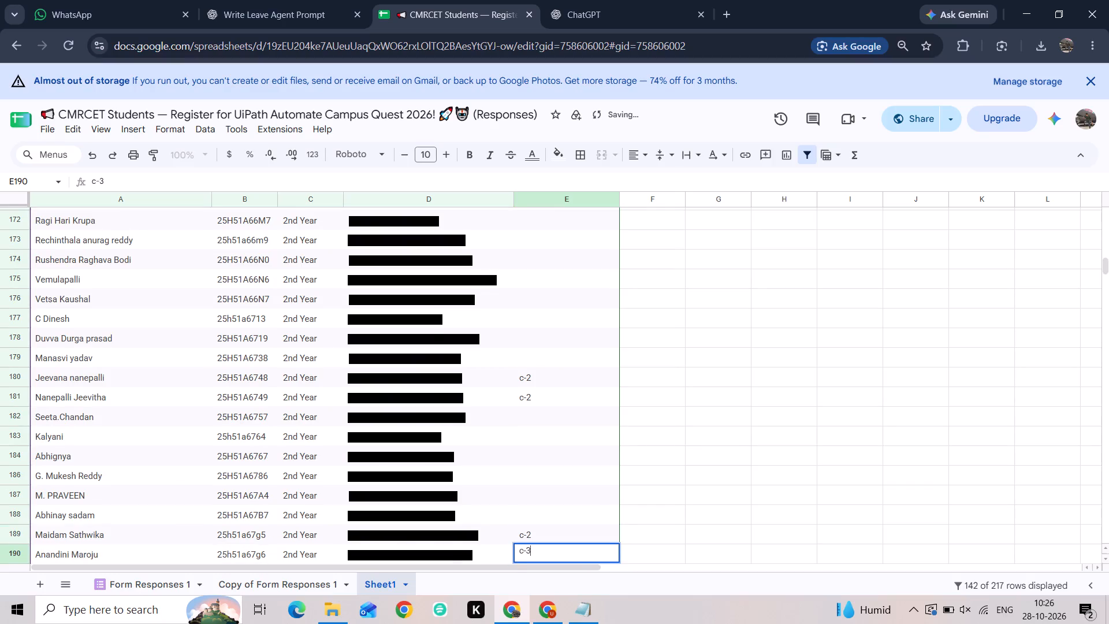
{"action": "key", "text": "Down"}
{"action": "type", "text": "c-2"}
{"action": "key", "text": "Down"}
{"action": "type", "text": "c-3"}
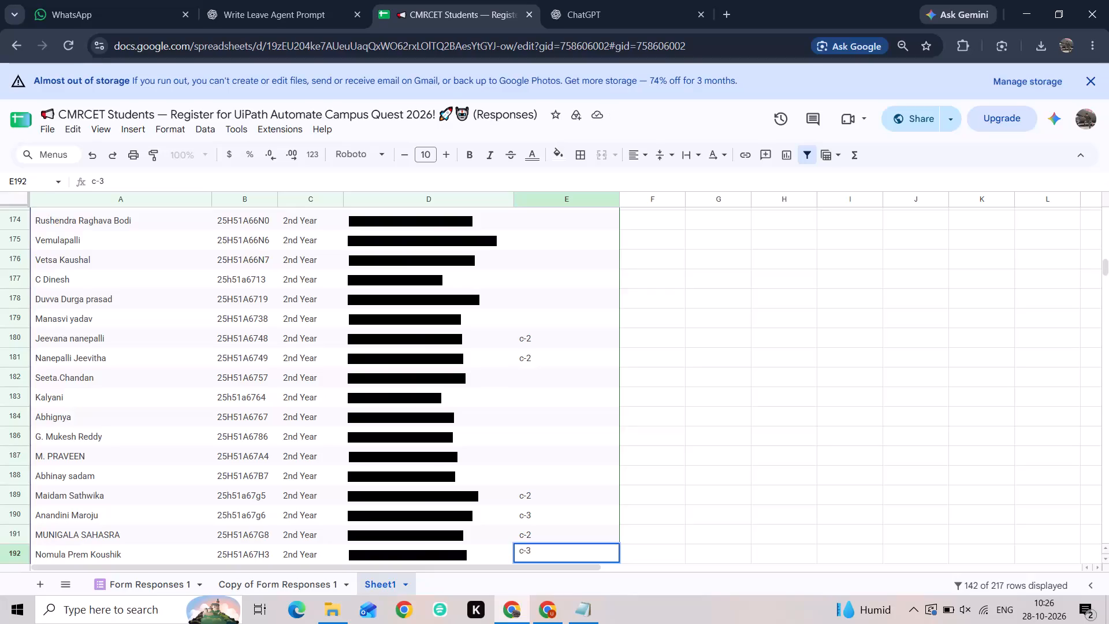
Record c-2 for the student in row 208 of the Challenge Assigned column.
{"action": "key", "text": "Down"}
{"action": "key", "text": "Down"}
{"action": "key", "text": "Down"}
{"action": "key", "text": "Down"}
{"action": "key", "text": "Down"}
{"action": "key", "text": "Down"}
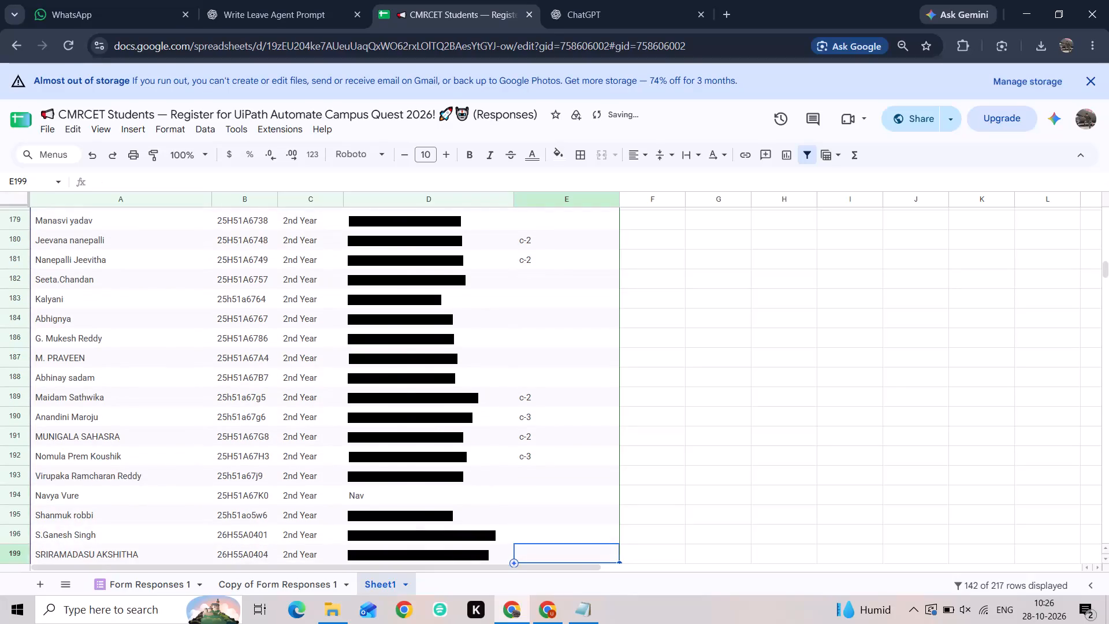
{"action": "key", "text": "Down"}
{"action": "key", "text": "Down"}
{"action": "key", "text": "Down"}
{"action": "key", "text": "Down"}
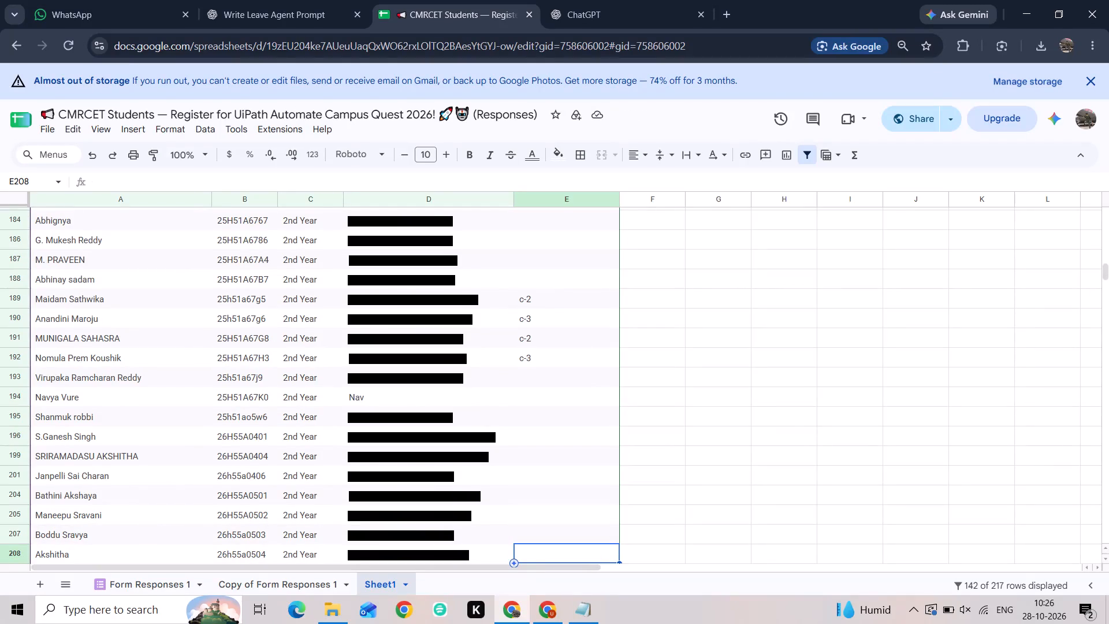
{"action": "type", "text": "c-2"}
Delete row 210, the duplicate of the registration in row 209.
{"action": "key", "text": "Down"}
{"action": "key", "text": "Down"}
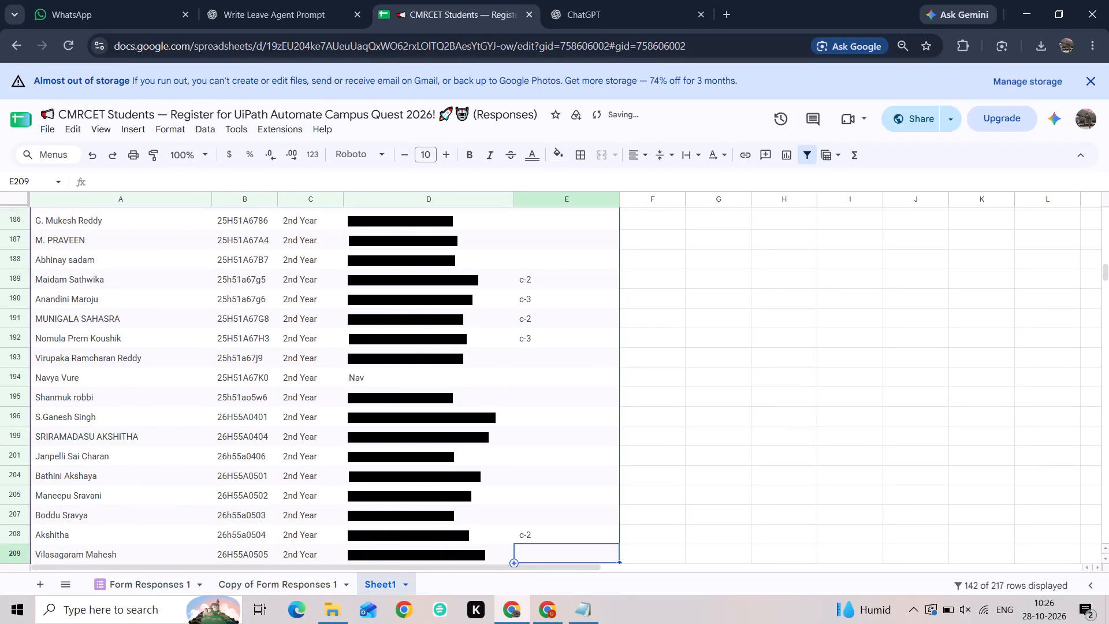
{"action": "key", "text": "Left"}
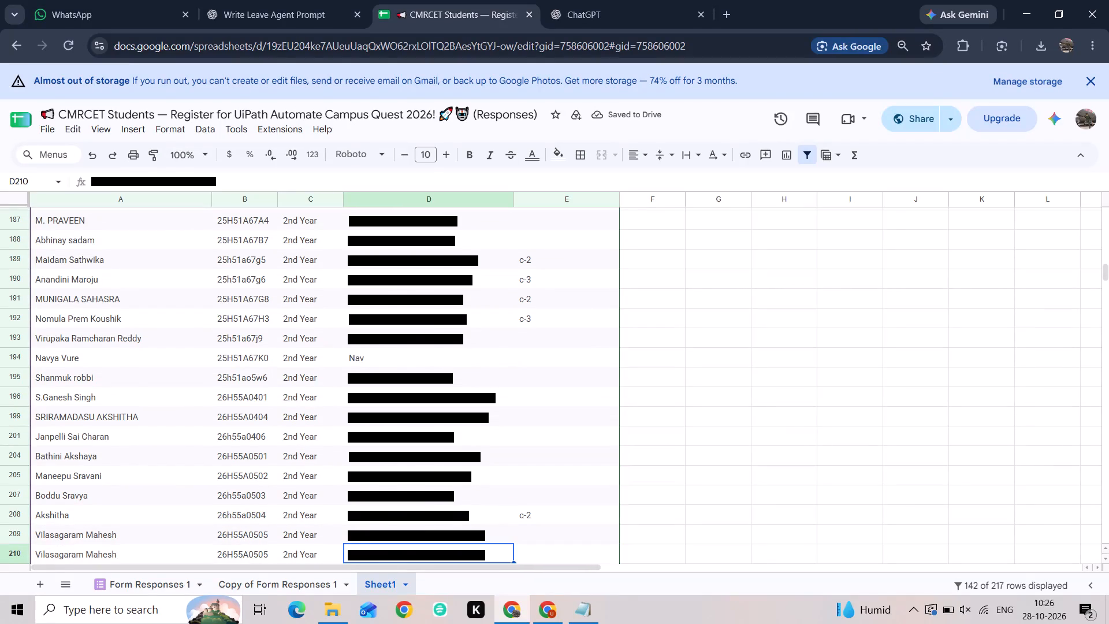
{"action": "right_click", "coordinate": [16, 555]}
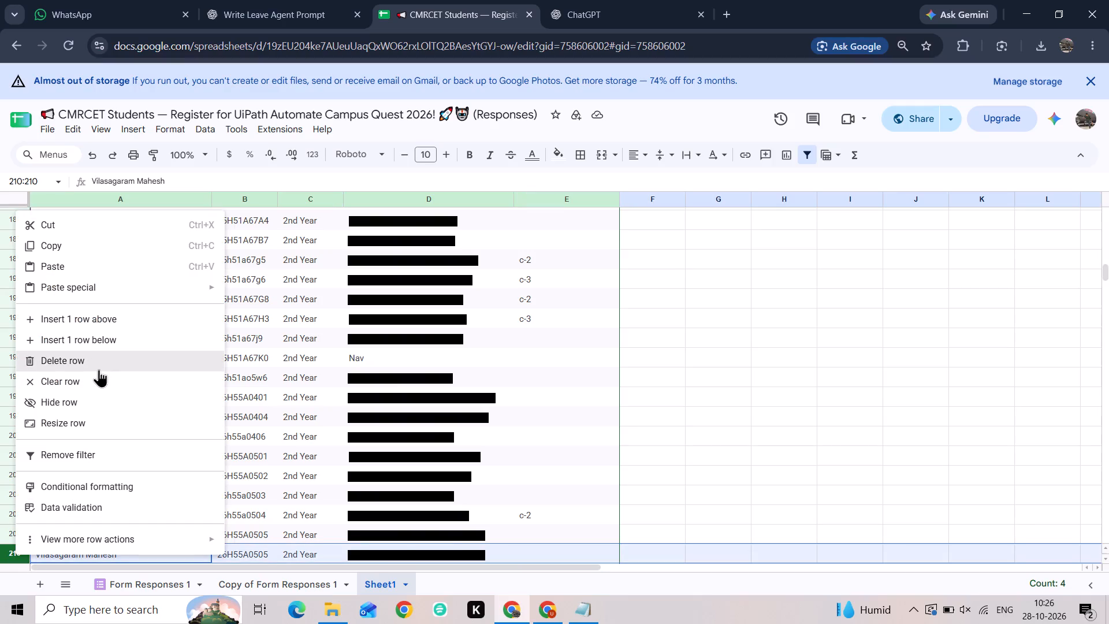
{"action": "left_click", "coordinate": [99, 369]}
Assign challenge c-5 to the student in row 209.
{"action": "left_click", "coordinate": [545, 531]}
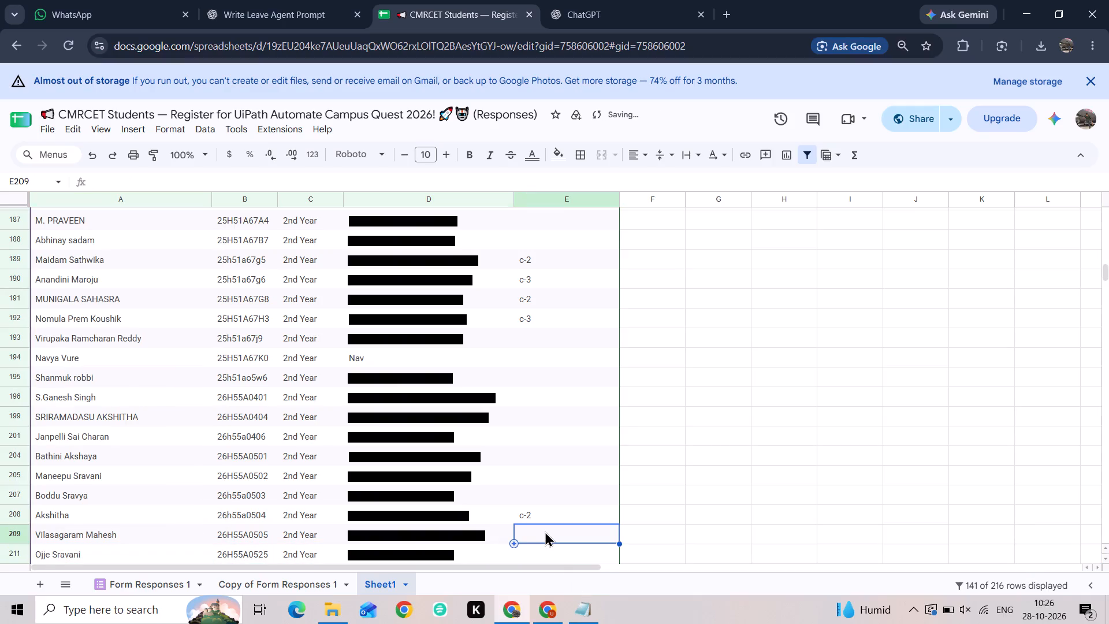
{"action": "type", "text": "c-"}
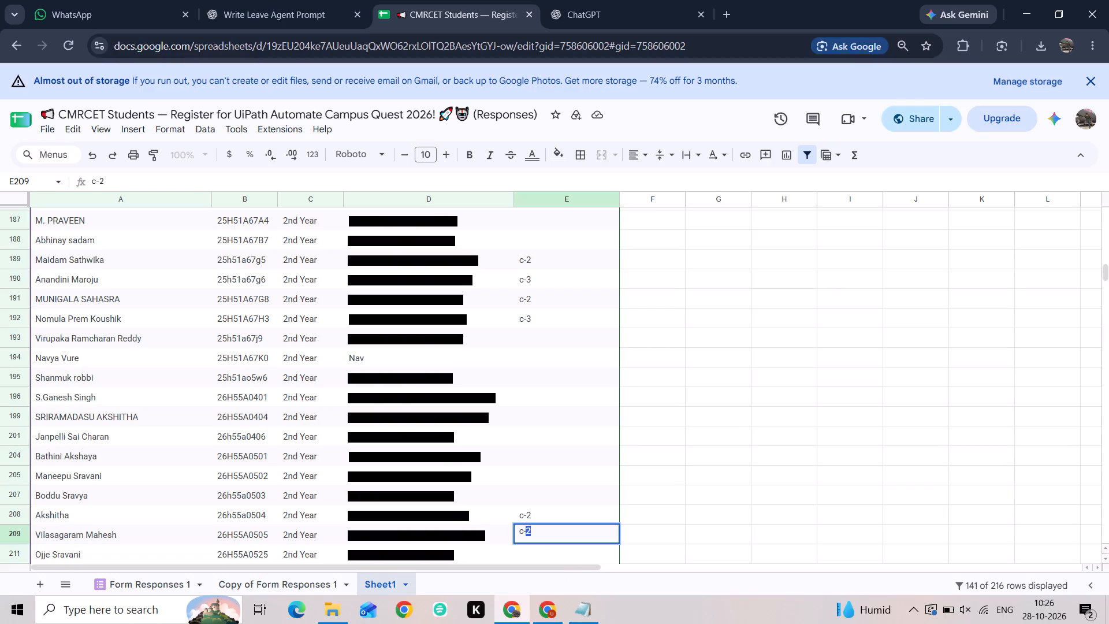
{"action": "key", "text": "5"}
Enter c-2 for row 214 and c-1 for row 215 in the Challenge Assigned column.
{"action": "key", "text": "Down"}
{"action": "key", "text": "Down"}
{"action": "key", "text": "Down"}
{"action": "key", "text": "Down"}
{"action": "key", "text": "Down"}
{"action": "key", "text": "Up"}
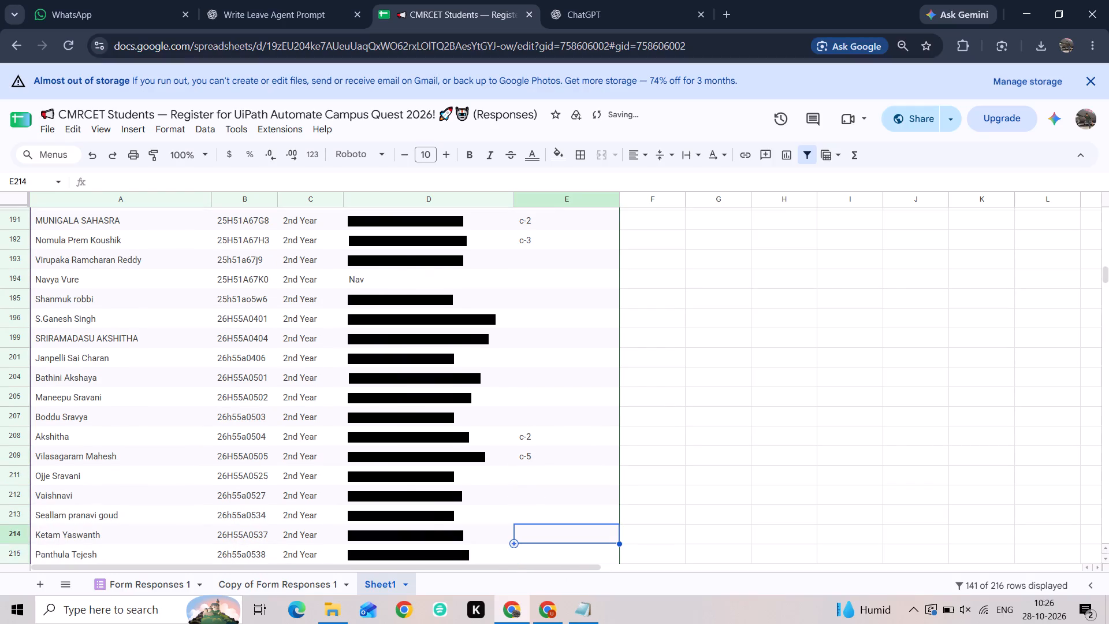
{"action": "type", "text": "c-2"}
{"action": "key", "text": "Down"}
{"action": "type", "text": "c-1"}
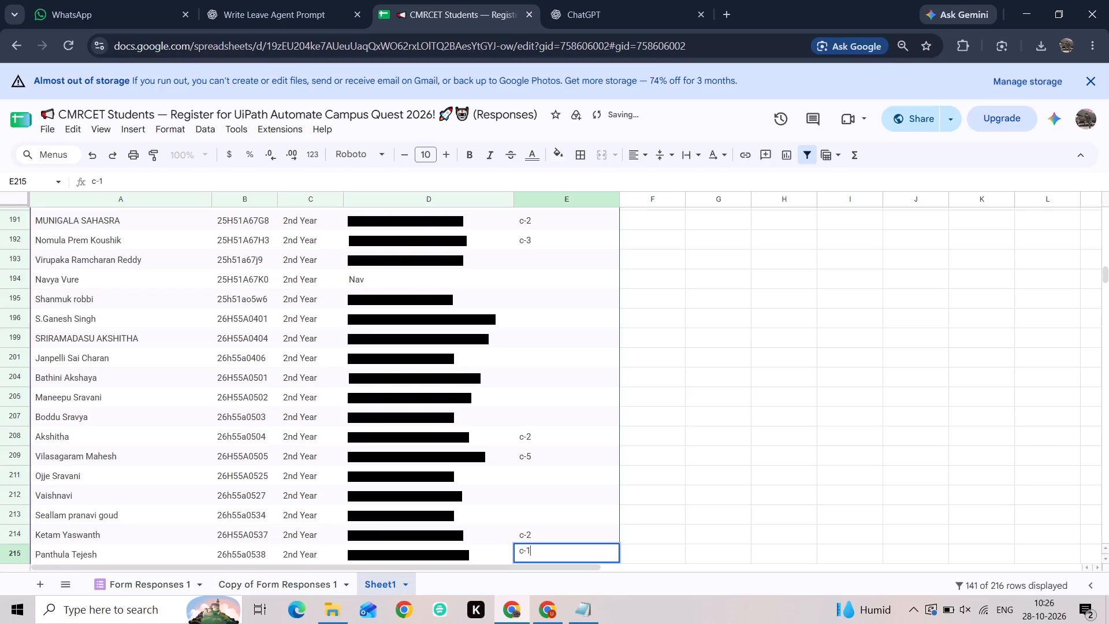
Correct the challenge in row 214 to c-1 and enter c-1 for row 216.
{"action": "key", "text": "Up"}
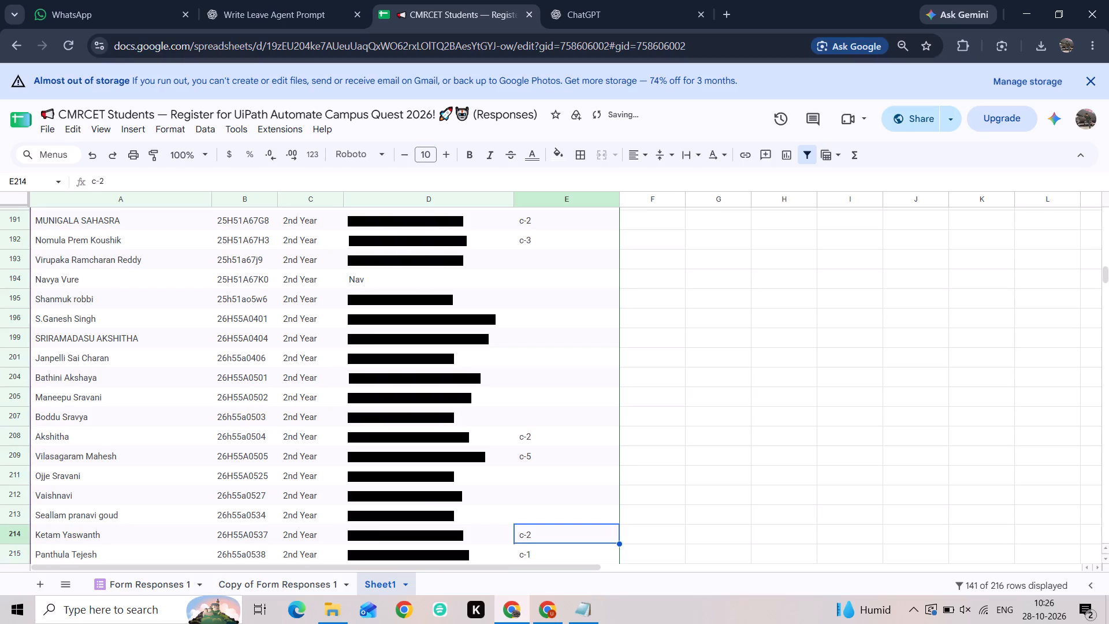
{"action": "key", "text": "BackSpace"}
{"action": "type", "text": "c-1"}
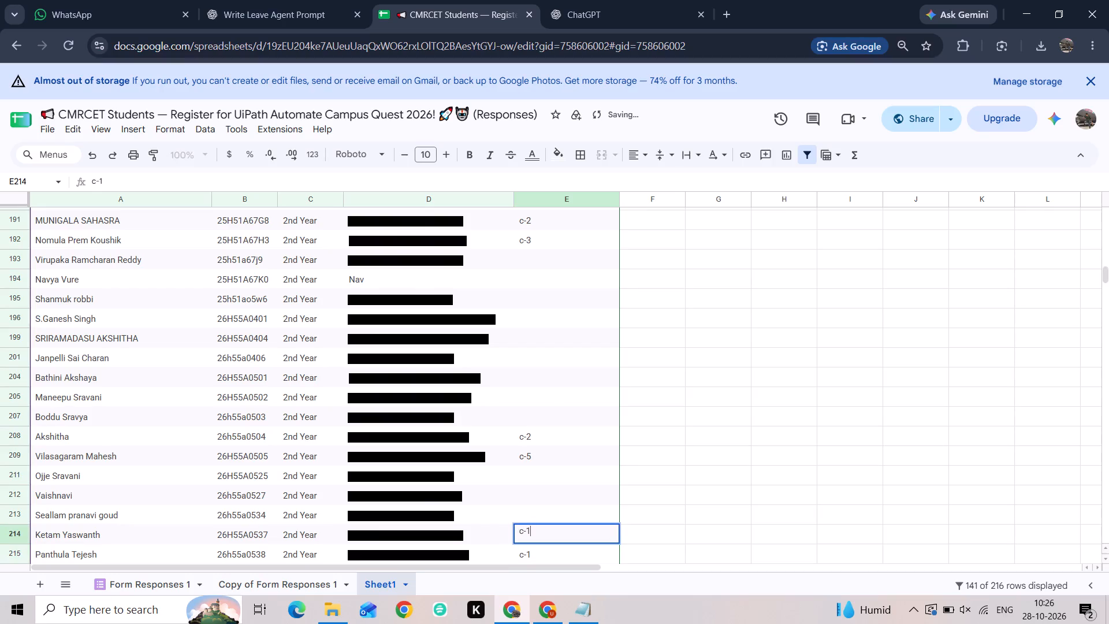
{"action": "key", "text": "Down"}
{"action": "key", "text": "Down"}
{"action": "type", "text": "c-1"}
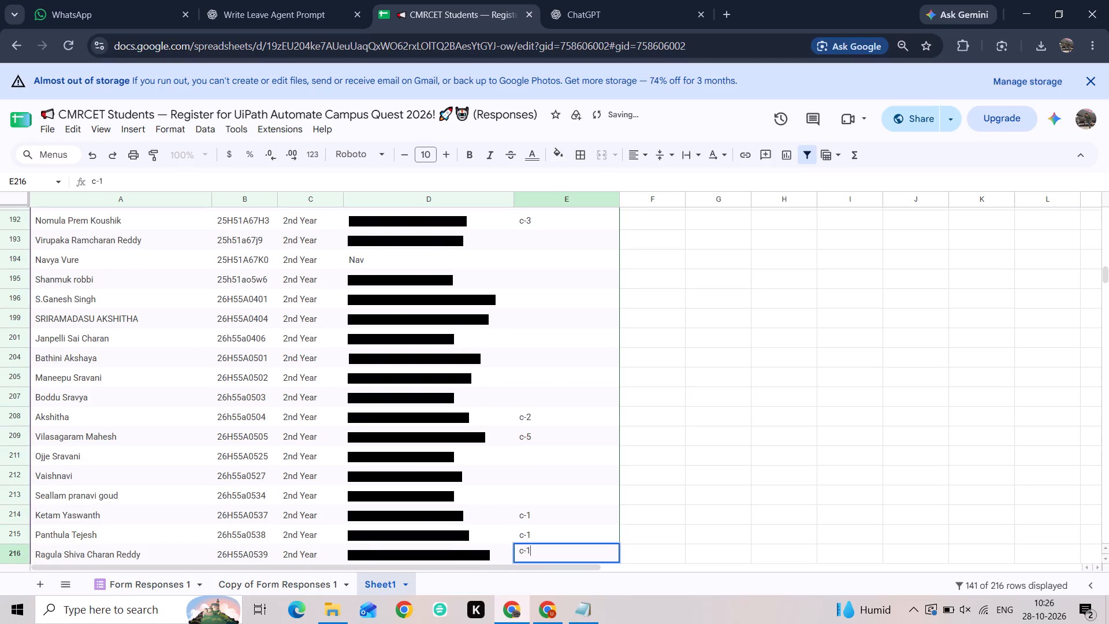
{"action": "key", "text": "Down"}
{"action": "key", "text": "Down"}
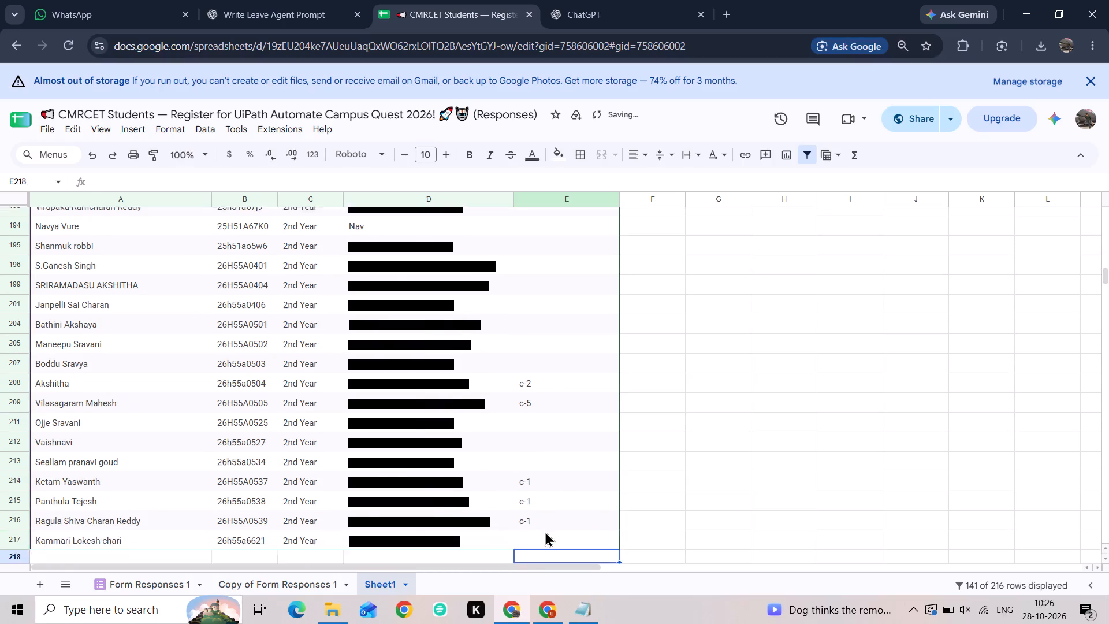
{"action": "key", "text": "Down"}
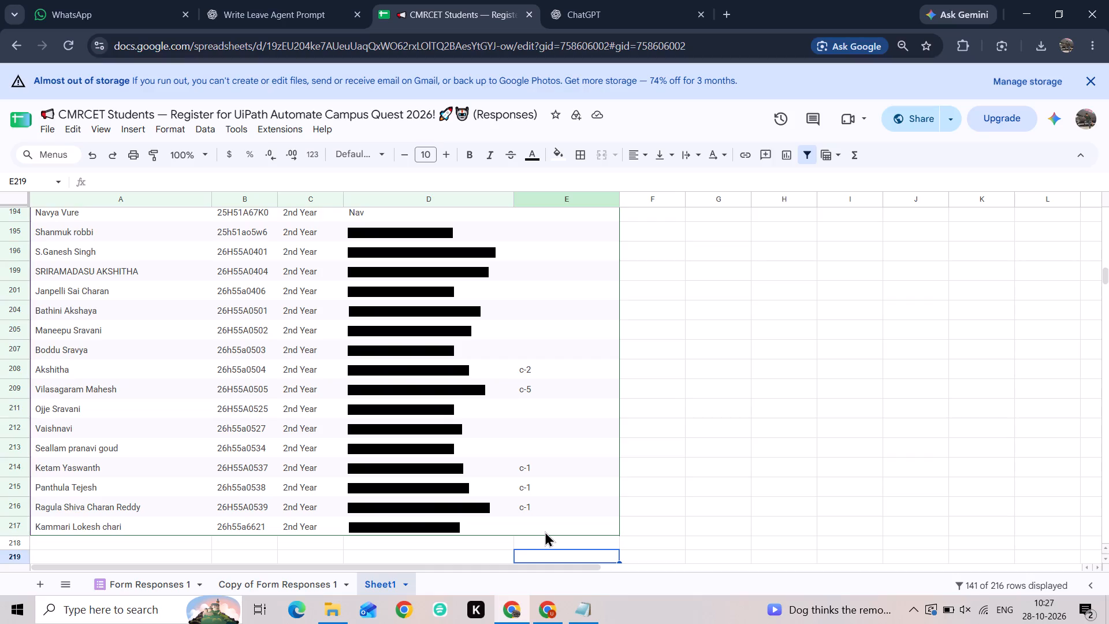
Rewrite the challenge code of the green-highlighted student in row 19 as lowercase c-3.
{"action": "scroll", "coordinate": [557, 278], "scroll_direction": "up", "scroll_amount": 16}
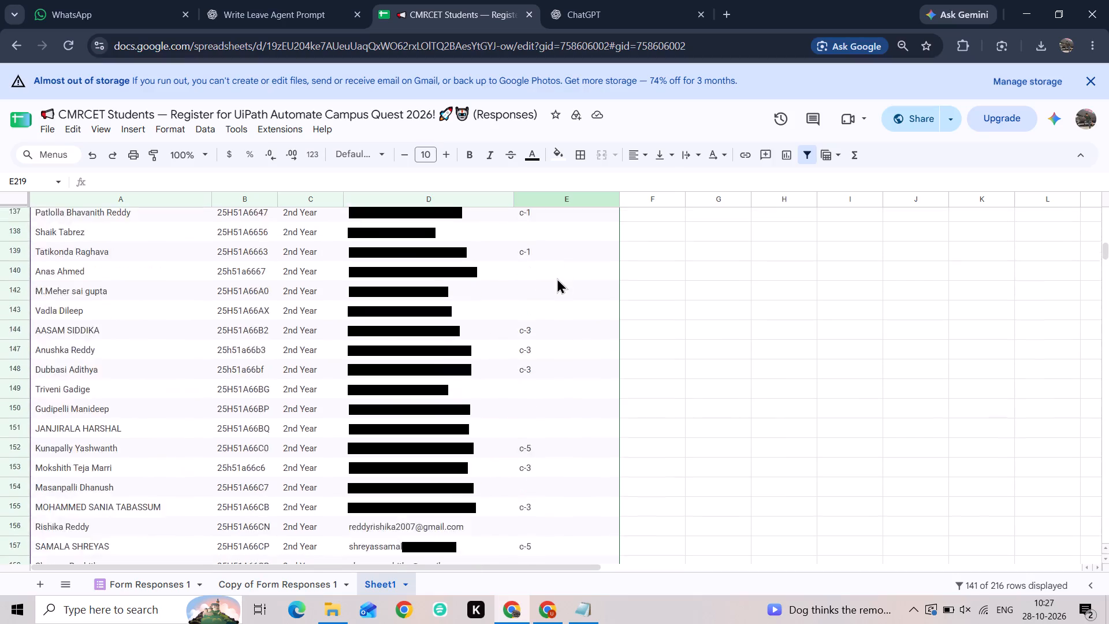
{"action": "scroll", "coordinate": [557, 278], "scroll_direction": "up", "scroll_amount": 20}
{"action": "scroll", "coordinate": [557, 278], "scroll_direction": "up", "scroll_amount": 11}
{"action": "left_click", "coordinate": [539, 291]}
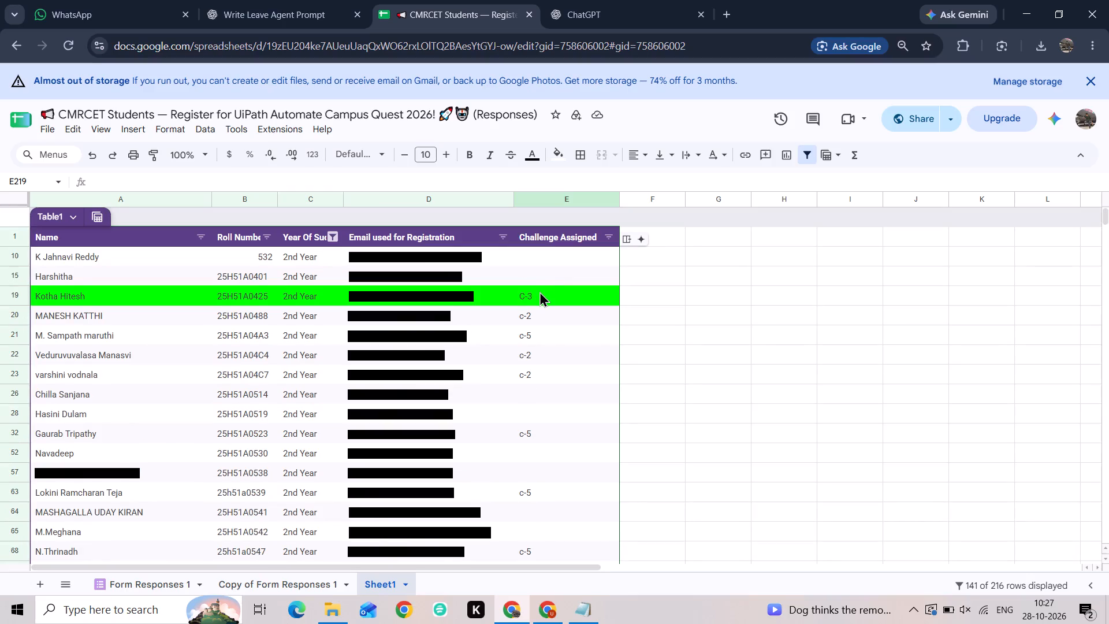
{"action": "left_click", "coordinate": [539, 291]}
{"action": "double_click", "coordinate": [539, 291]}
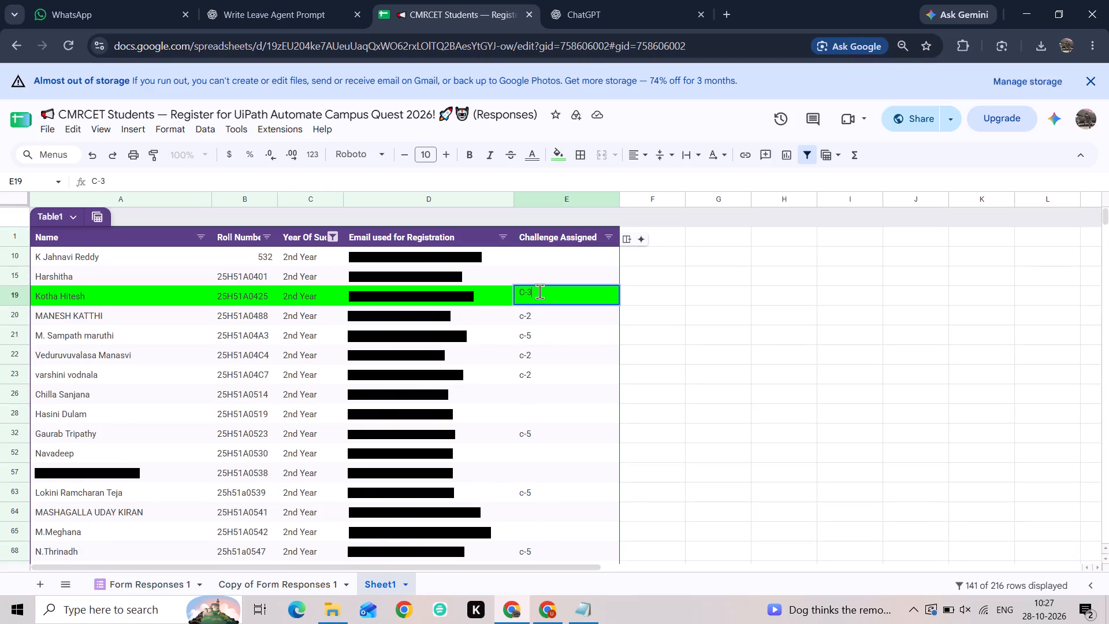
{"action": "key", "text": "BackSpace"}
{"action": "key", "text": "BackSpace"}
{"action": "key", "text": "BackSpace"}
{"action": "key", "text": "BackSpace"}
{"action": "type", "text": "c-3"}
Replace the green fill across row 19, from the Name to the Challenge Assigned column, with white.
{"action": "left_click", "coordinate": [562, 153]}
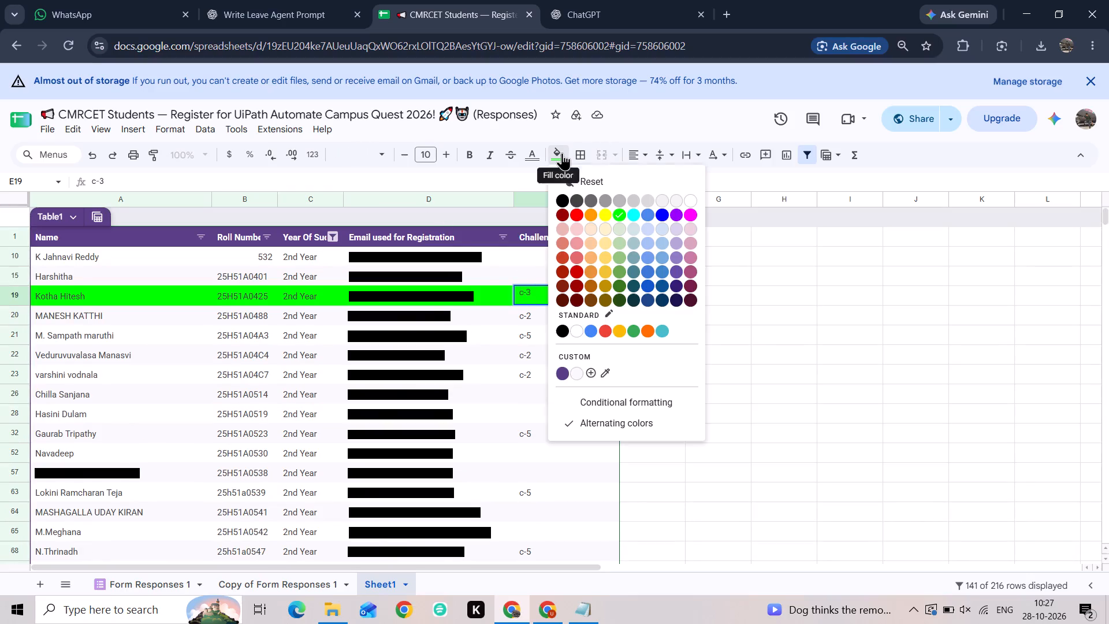
{"action": "left_click", "coordinate": [575, 330]}
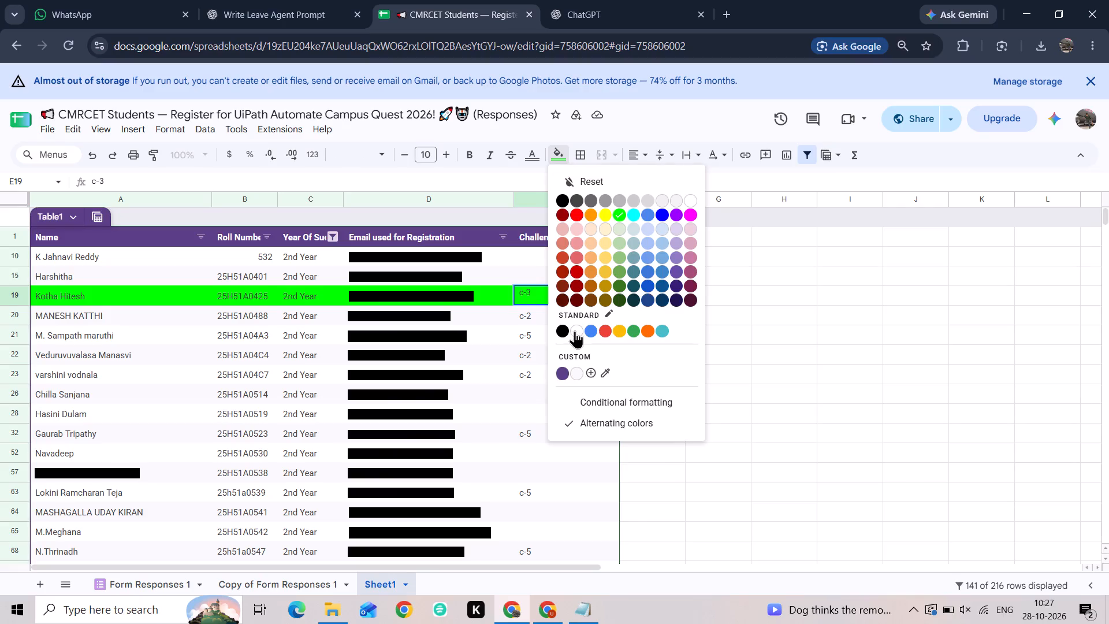
{"action": "key", "text": "Left"}
{"action": "key", "text": "shift+Left"}
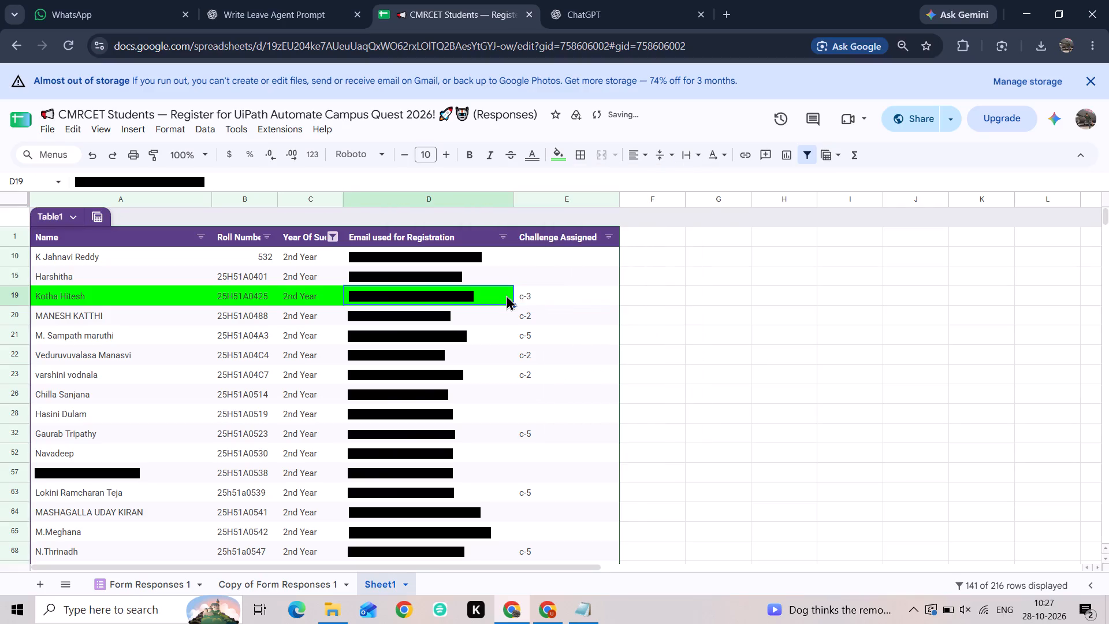
{"action": "key", "text": "shift+Left"}
{"action": "key", "text": "shift+Left"}
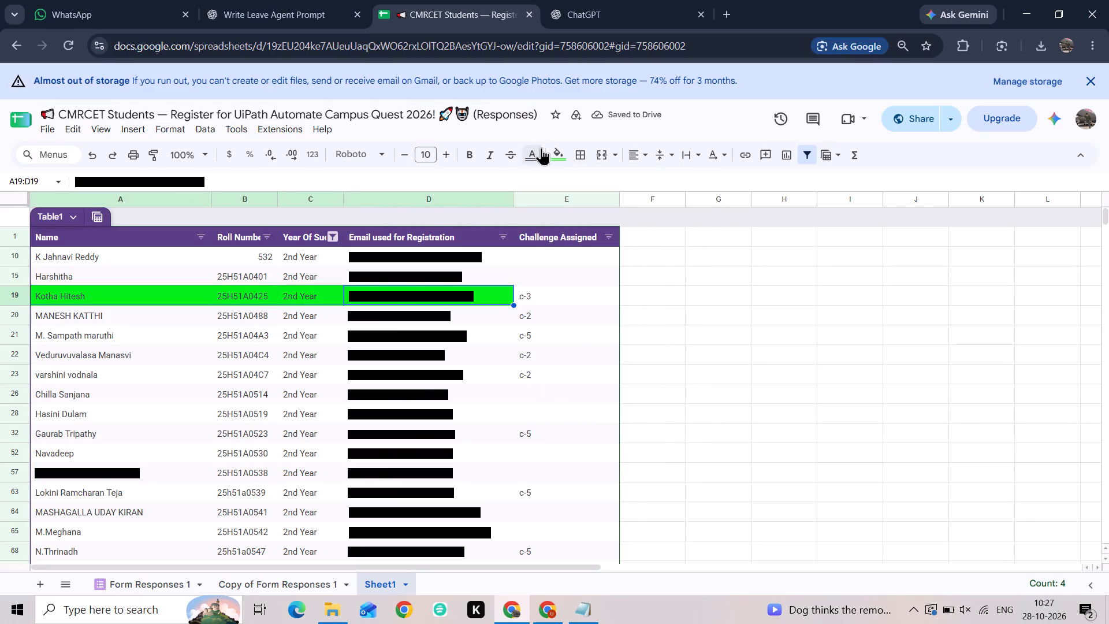
{"action": "left_click", "coordinate": [554, 152]}
{"action": "left_click", "coordinate": [579, 333]}
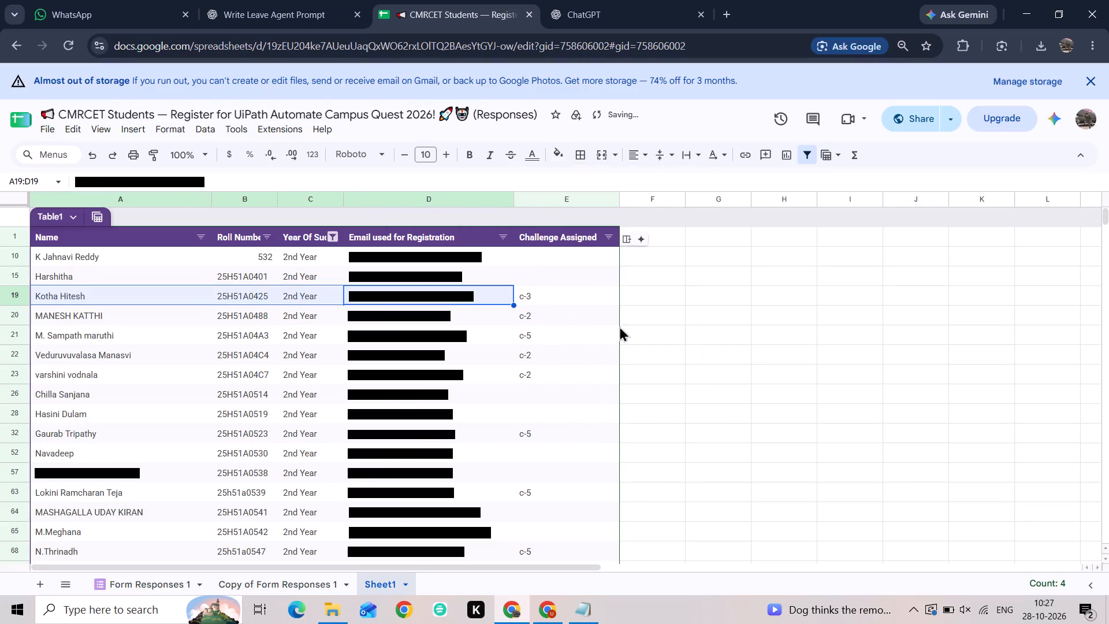
Change the Year Of Study filter to show only 3rd Year students.
{"action": "left_click", "coordinate": [334, 233]}
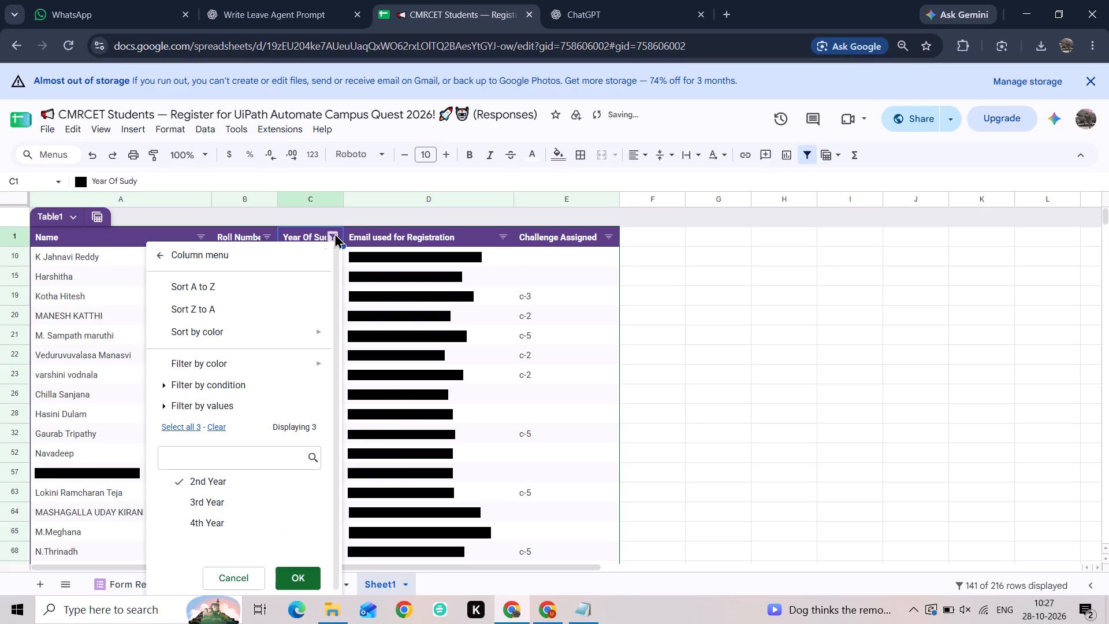
{"action": "left_click", "coordinate": [219, 506]}
{"action": "left_click", "coordinate": [239, 480]}
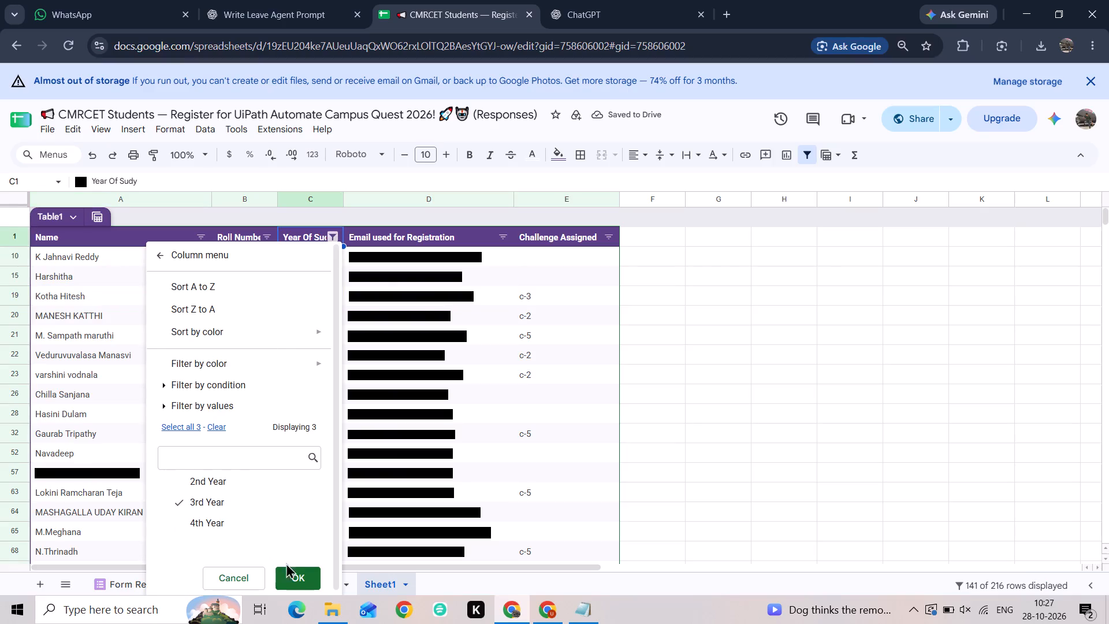
{"action": "left_click", "coordinate": [291, 569]}
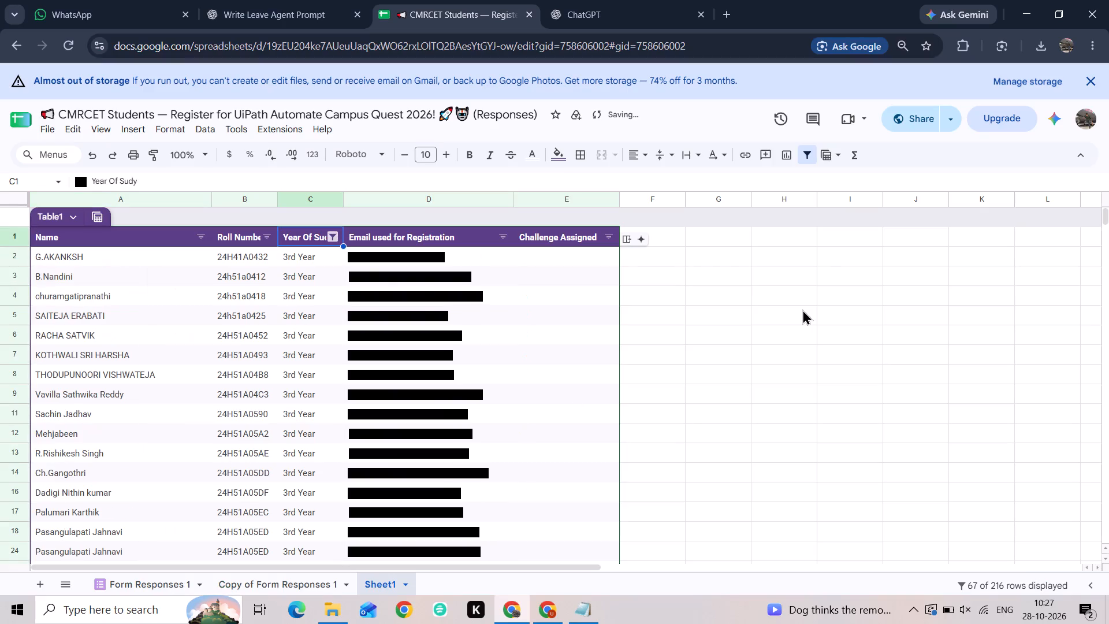
Enter c-1 in the Challenge Assigned column for the third-year students in rows 2, 3 and 4.
{"action": "left_click", "coordinate": [578, 256]}
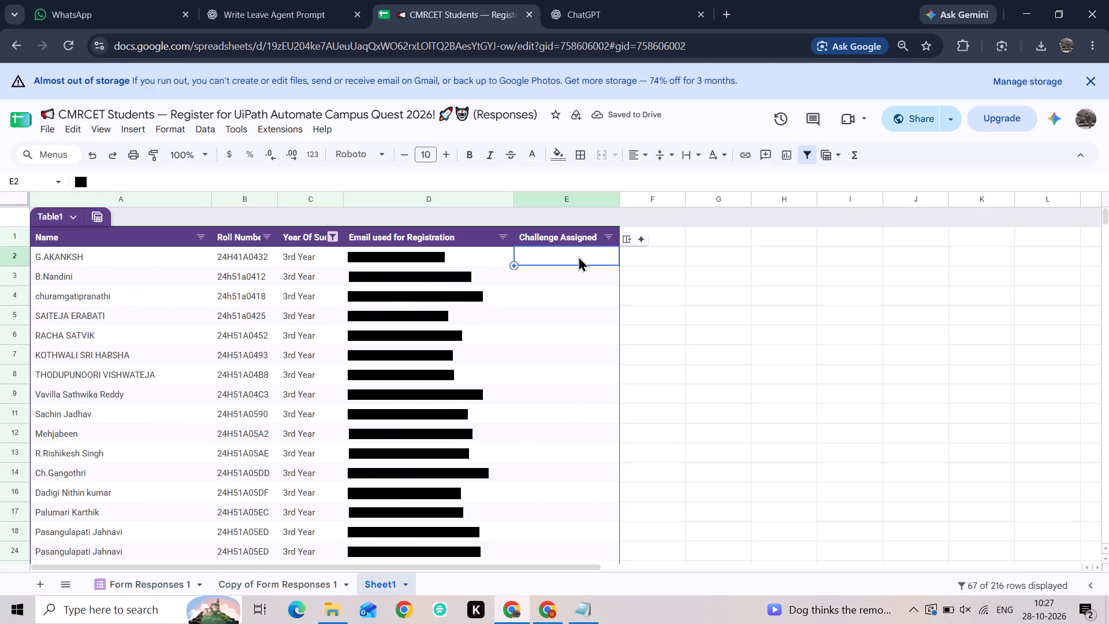
{"action": "type", "text": "x-"}
{"action": "key", "text": "BackSpace"}
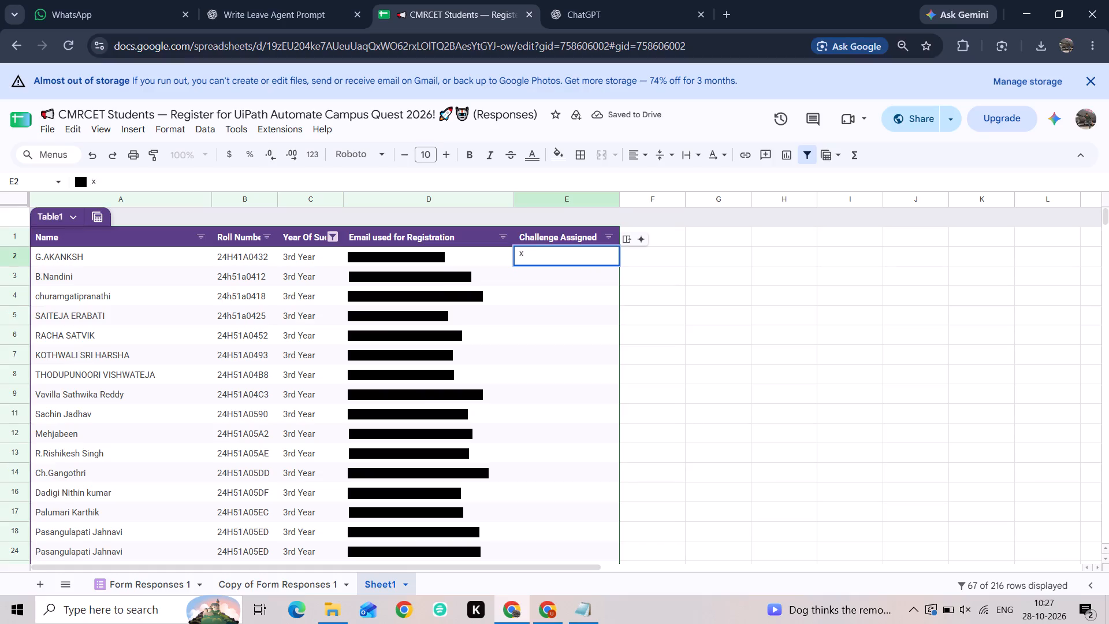
{"action": "key", "text": "BackSpace"}
{"action": "type", "text": "c-c"}
{"action": "key", "text": "BackSpace"}
{"action": "key", "text": "1"}
{"action": "key", "text": "Down"}
{"action": "type", "text": "c-1"}
{"action": "key", "text": "Down"}
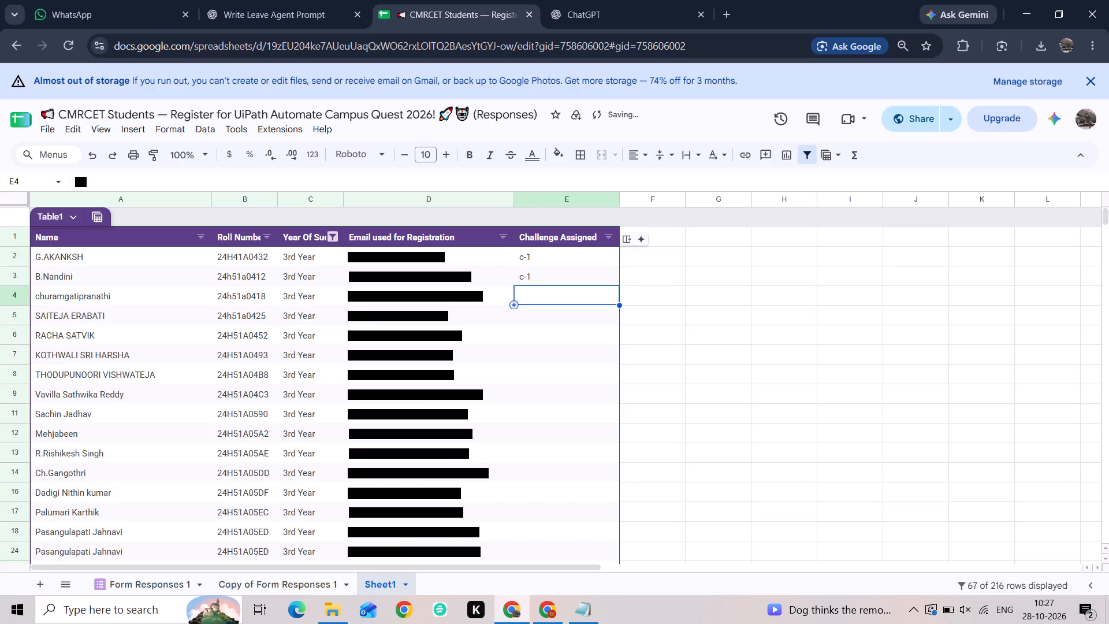
{"action": "type", "text": "c-1"}
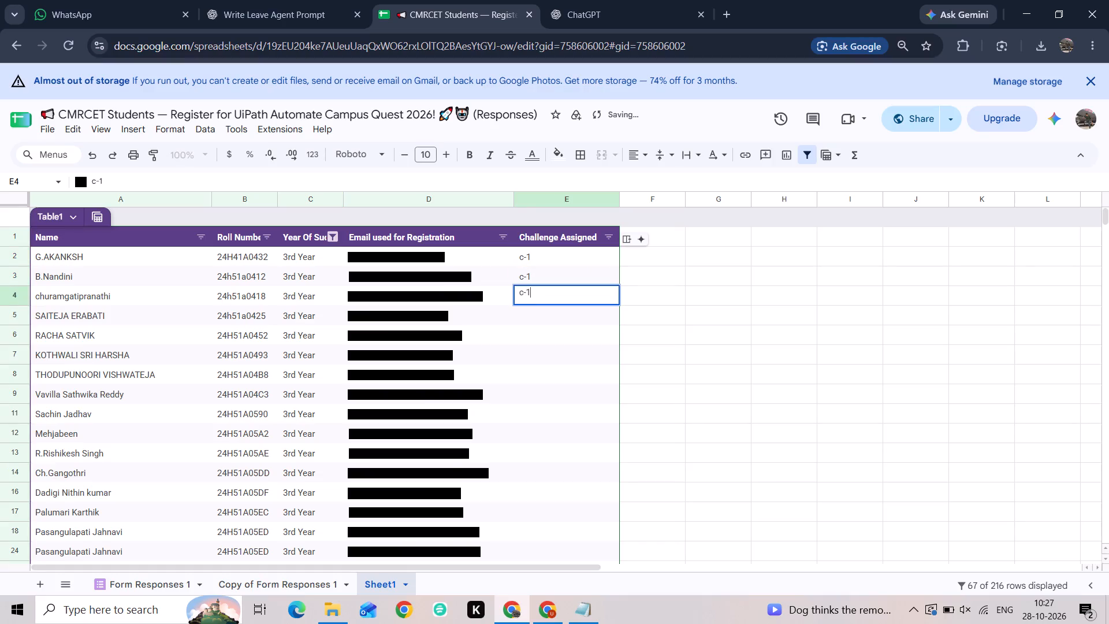
{"action": "key", "text": "Down"}
Enter c-3 in the Challenge Assigned column for rows 7 and 8.
{"action": "key", "text": "Down"}
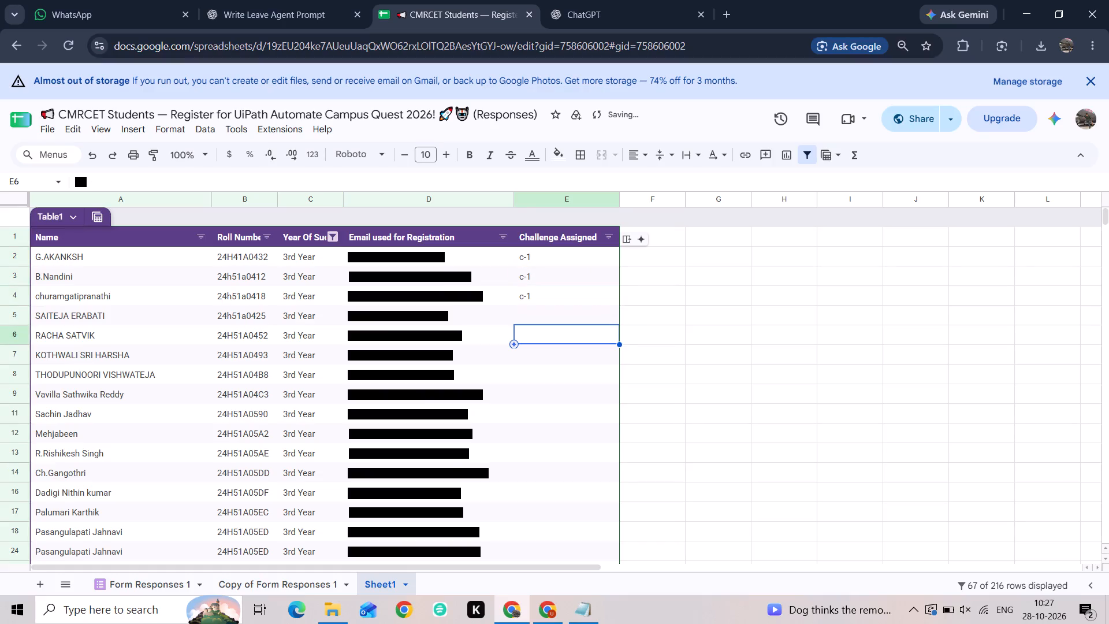
{"action": "key", "text": "Down"}
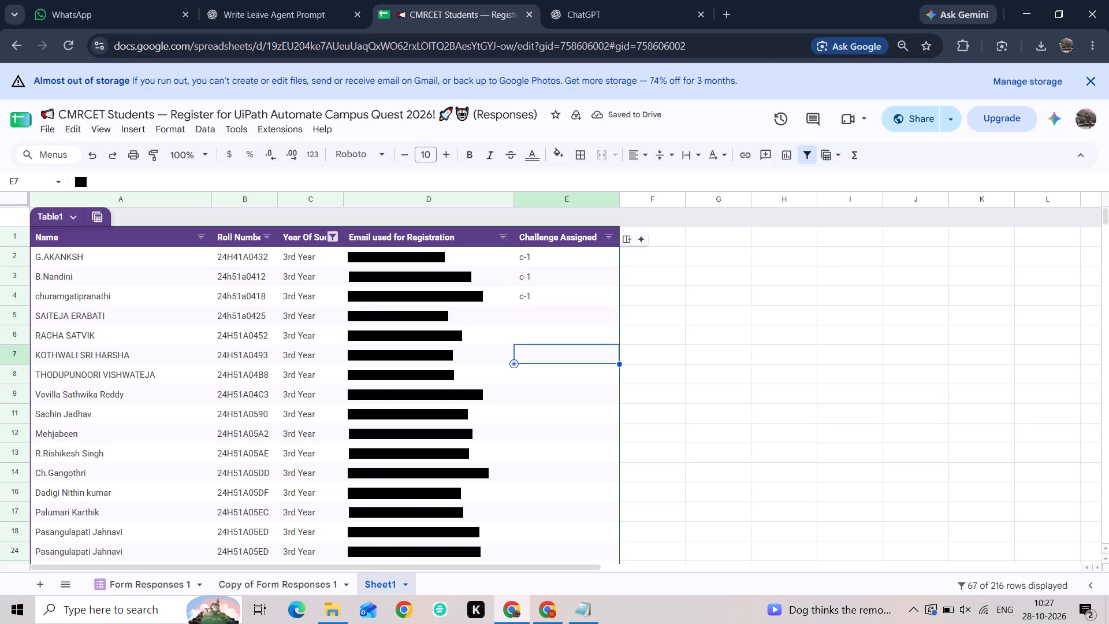
{"action": "type", "text": "c-2"}
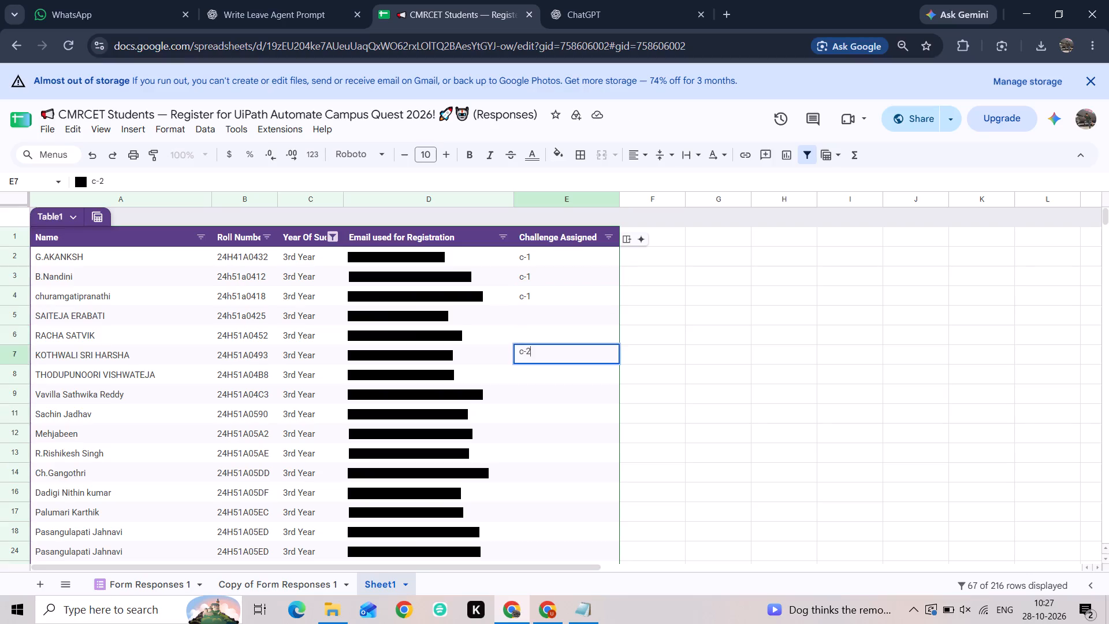
{"action": "key", "text": "BackSpace"}
{"action": "key", "text": "3"}
{"action": "key", "text": "Down"}
{"action": "type", "text": "c-3"}
{"action": "key", "text": "Down"}
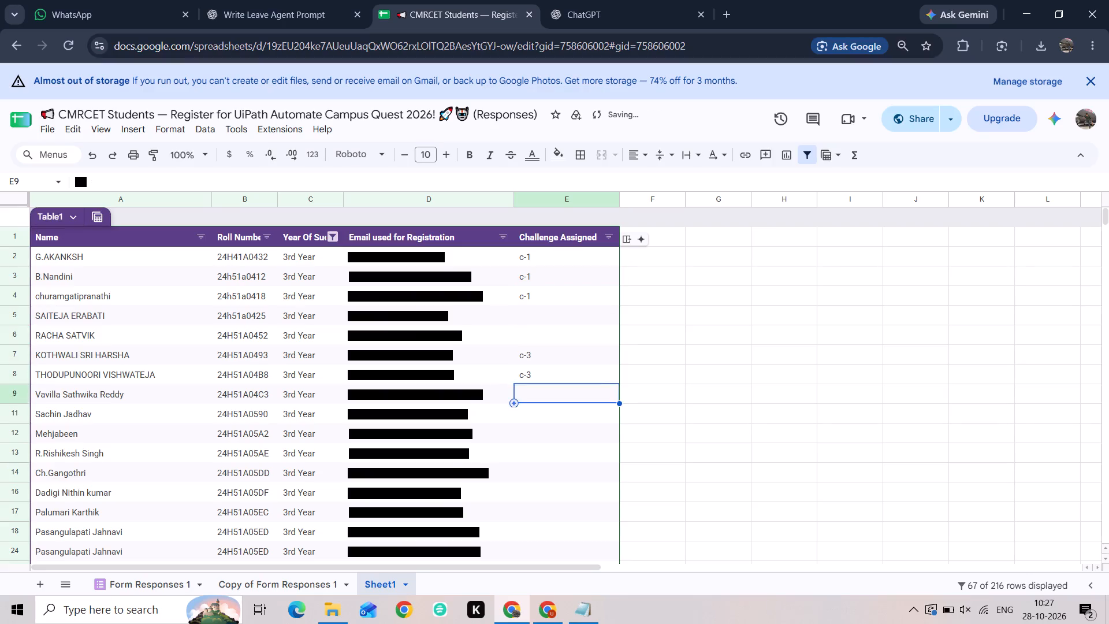
Enter c-1 in the Challenge Assigned column for rows 11, 12 and 13.
{"action": "key", "text": "Down"}
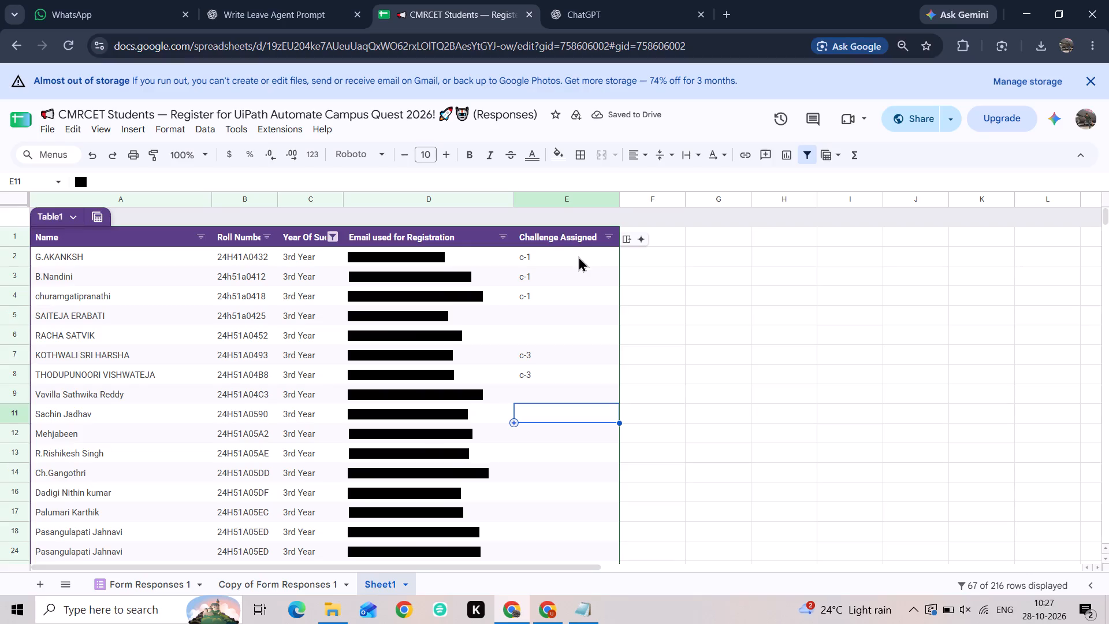
{"action": "type", "text": "c-1"}
{"action": "key", "text": "Down"}
{"action": "type", "text": "c-1"}
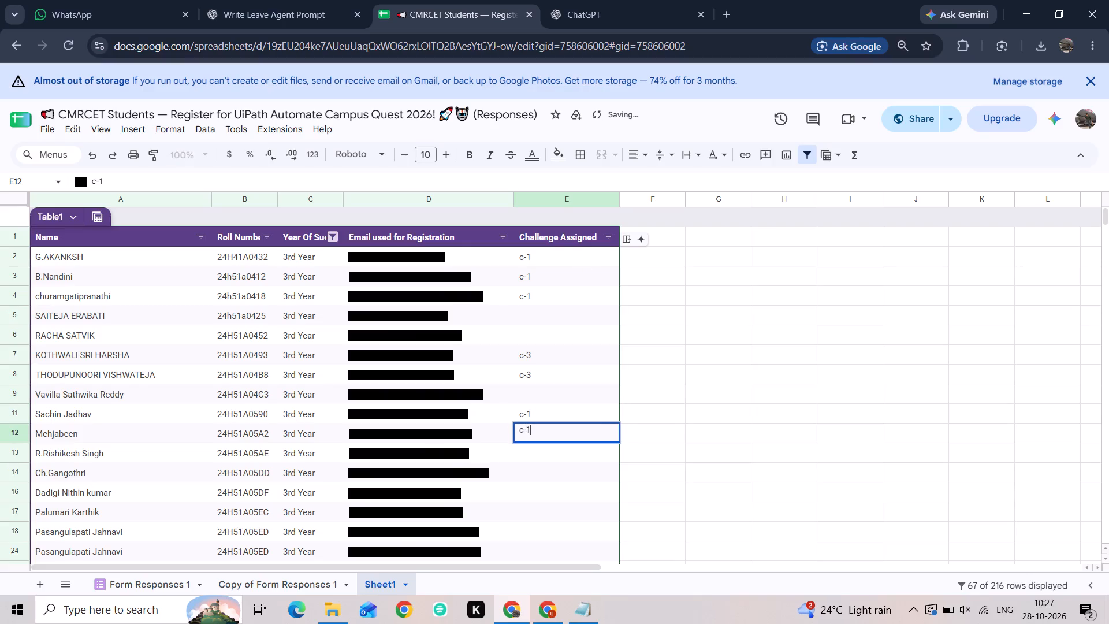
{"action": "key", "text": "Down"}
{"action": "type", "text": "c-1"}
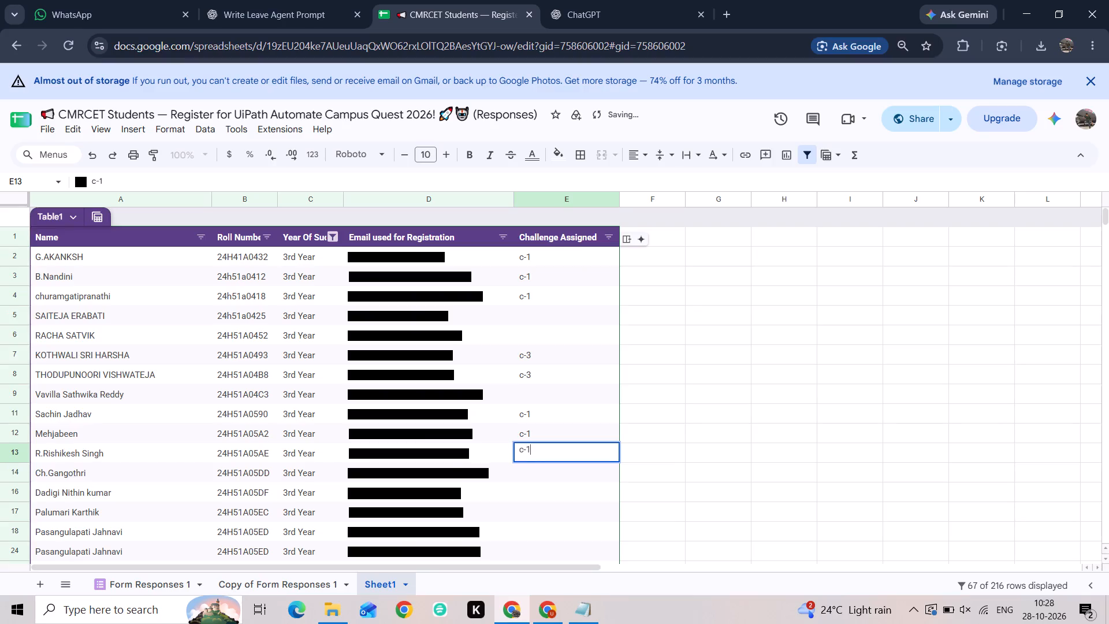
{"action": "key", "text": "Down"}
Delete row 24, the duplicate entry of the student in row 18.
{"action": "key", "text": "Down"}
{"action": "key", "text": "Down"}
{"action": "key", "text": "Down"}
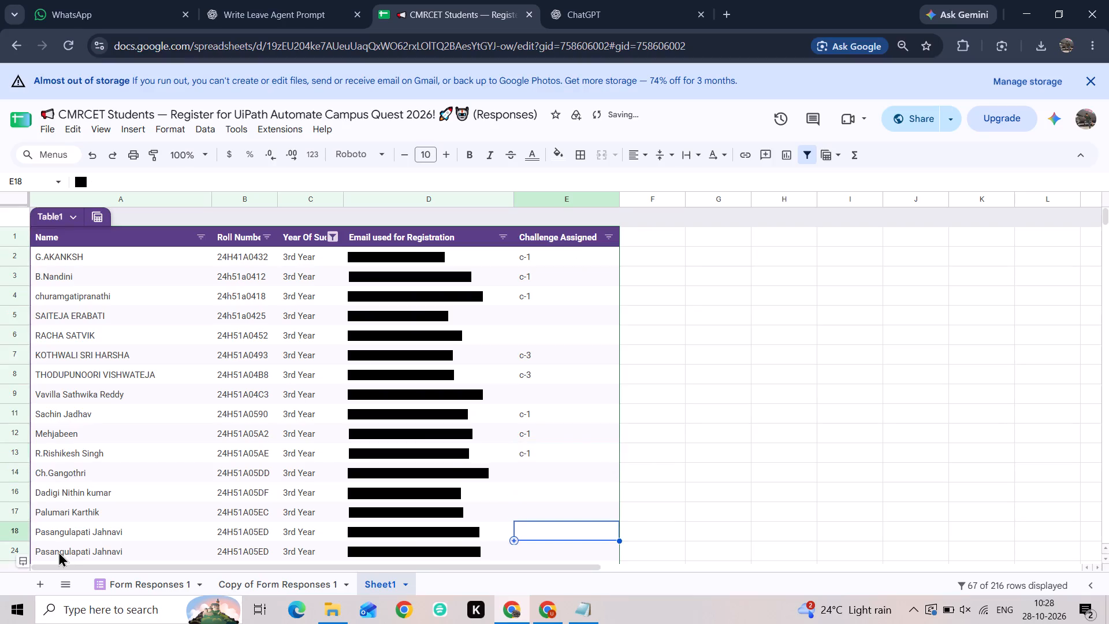
{"action": "right_click", "coordinate": [16, 545]}
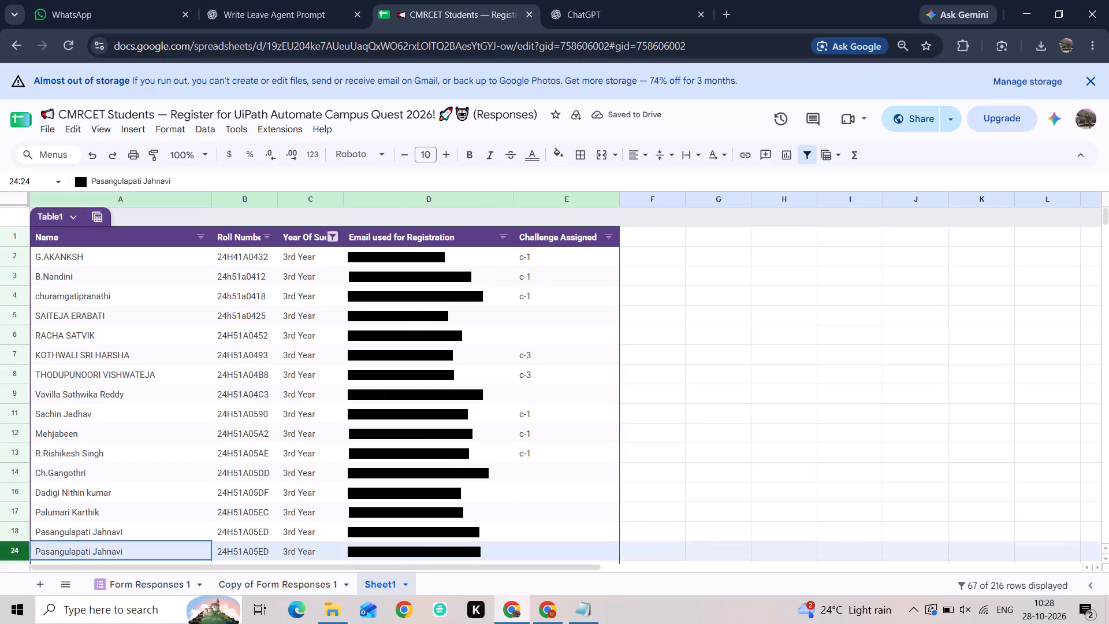
{"action": "left_click", "coordinate": [77, 350]}
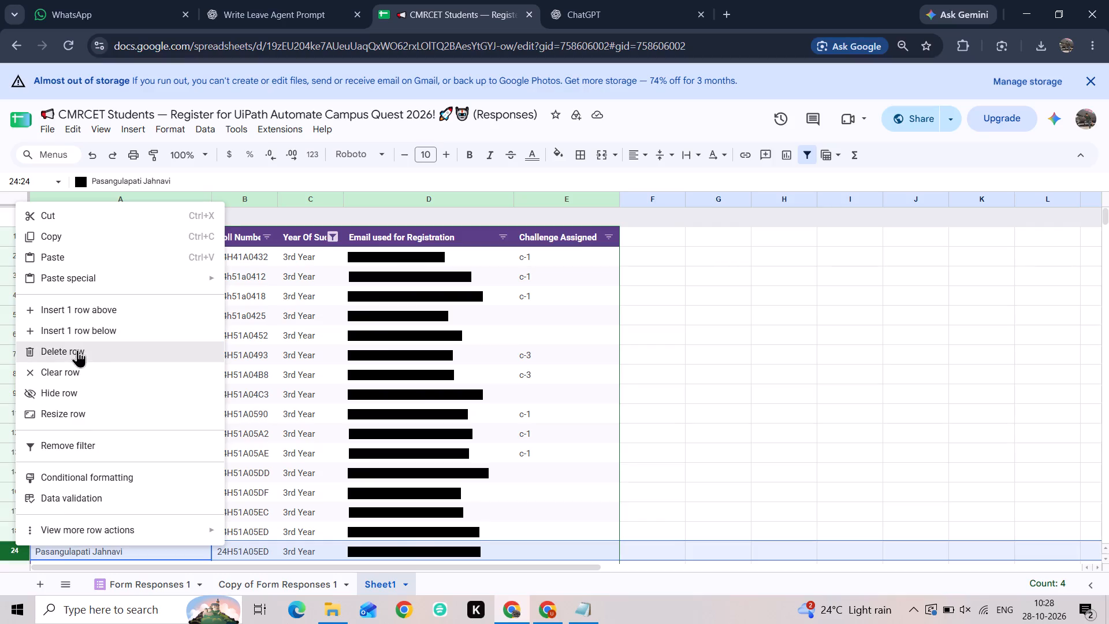
Enter c-1 in the Challenge Assigned column for rows 18 and 24.
{"action": "left_click", "coordinate": [568, 533]}
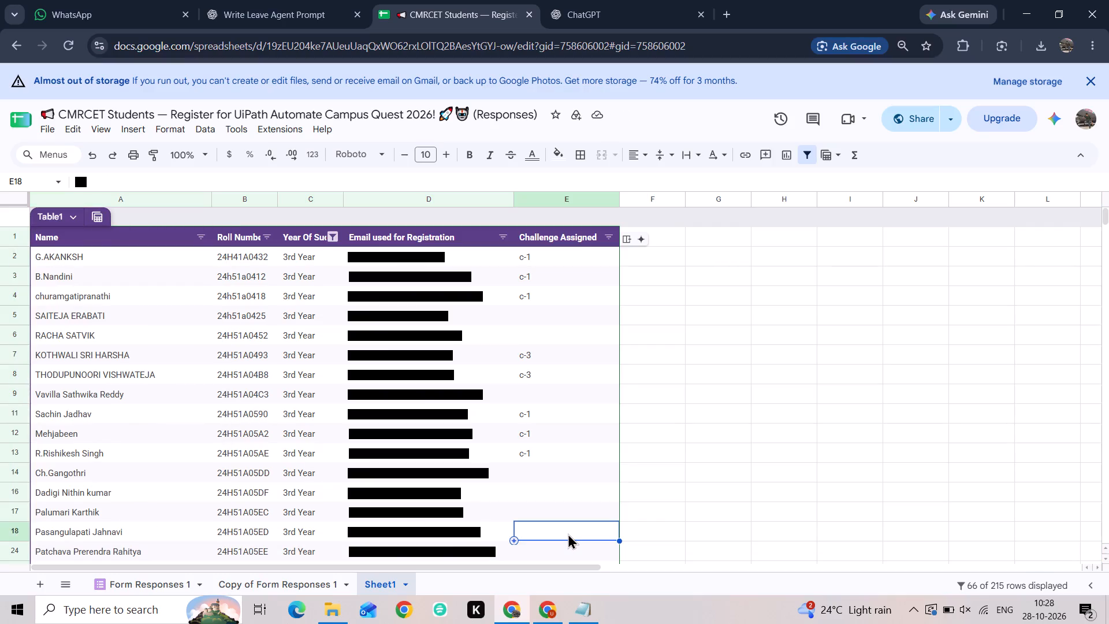
{"action": "type", "text": "c-1"}
{"action": "key", "text": "Down"}
{"action": "key", "text": "Down"}
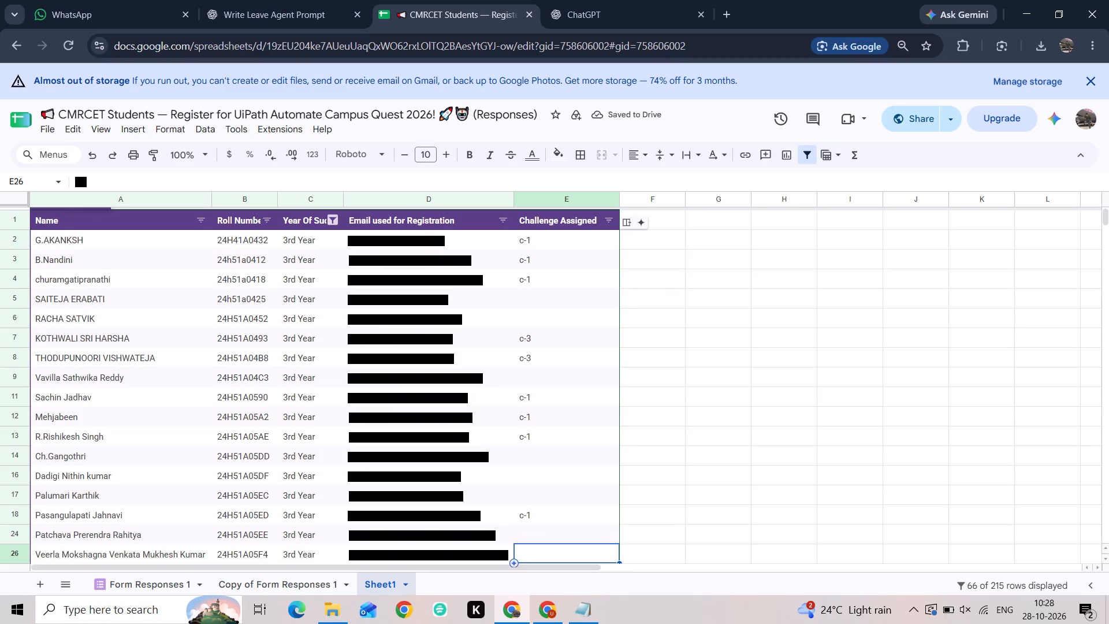
{"action": "key", "text": "Up"}
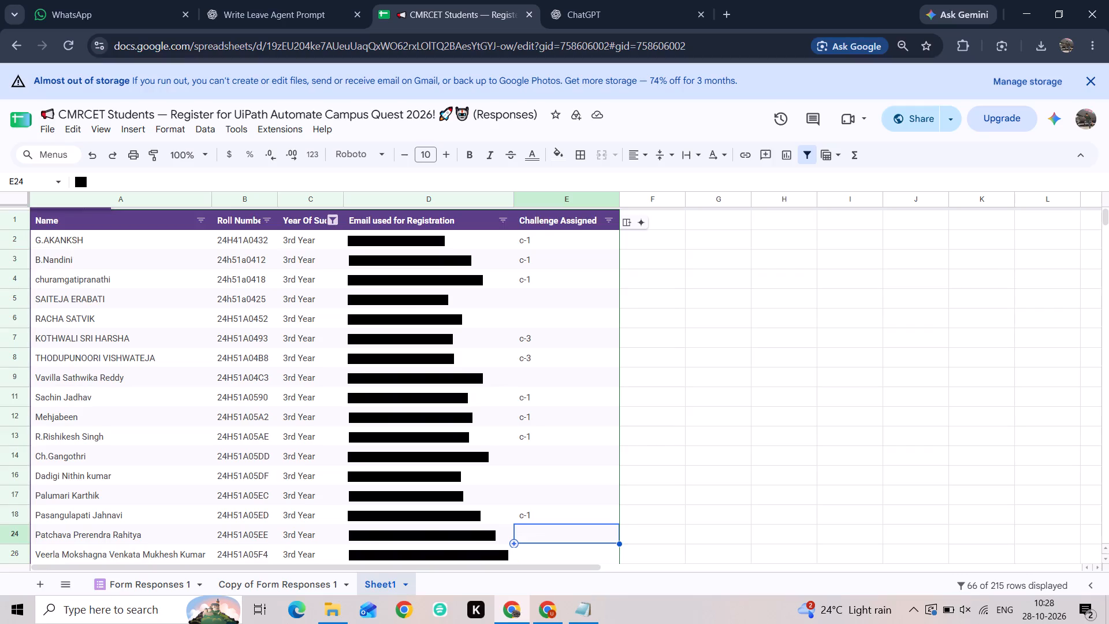
{"action": "type", "text": "c-1"}
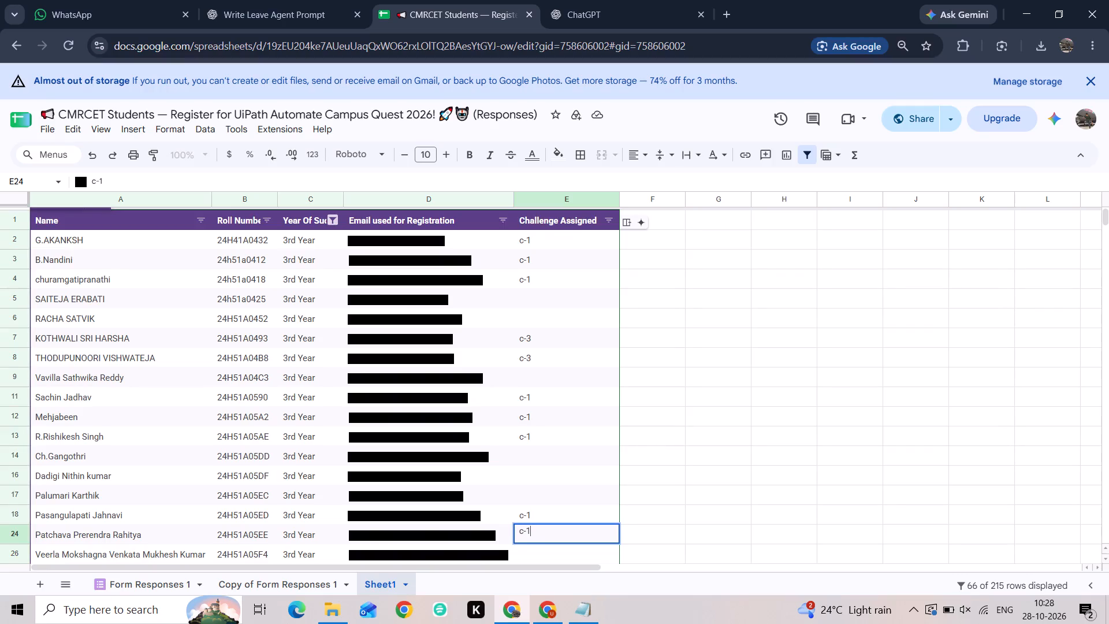
{"action": "key", "text": "Down"}
Enter c-1 in the Challenge Assigned column for rows 32, 34, 35 and 36.
{"action": "key", "text": "Down"}
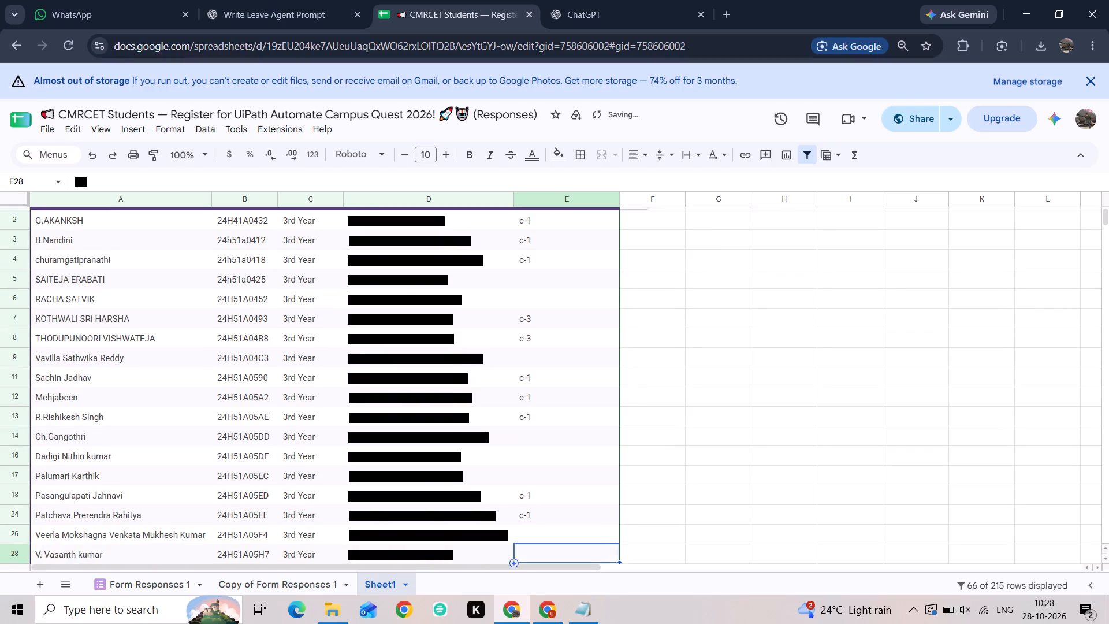
{"action": "key", "text": "Down"}
{"action": "key", "text": "Down"}
{"action": "key", "text": "Down"}
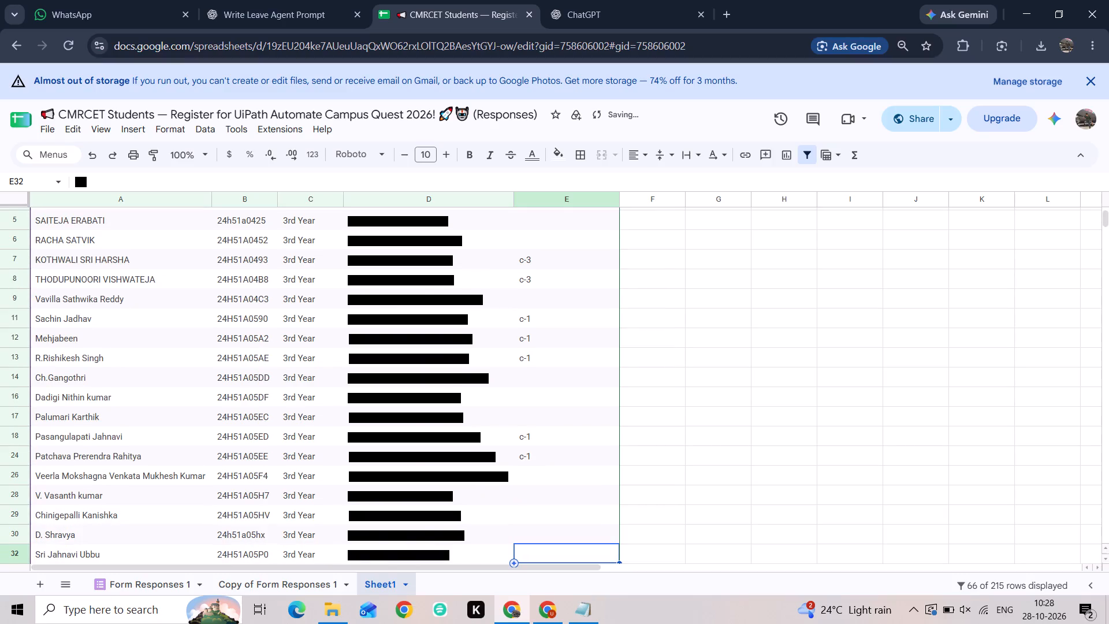
{"action": "type", "text": "c-1"}
{"action": "key", "text": "Down"}
{"action": "key", "text": "Down"}
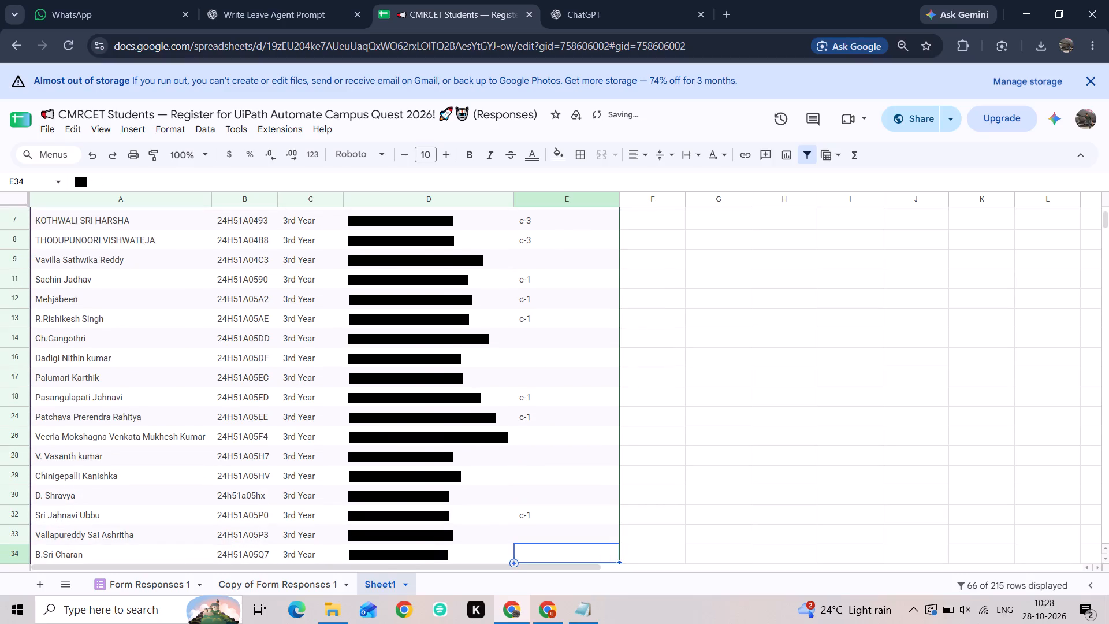
{"action": "type", "text": "c-1"}
{"action": "key", "text": "Down"}
{"action": "type", "text": "c-1"}
{"action": "key", "text": "Down"}
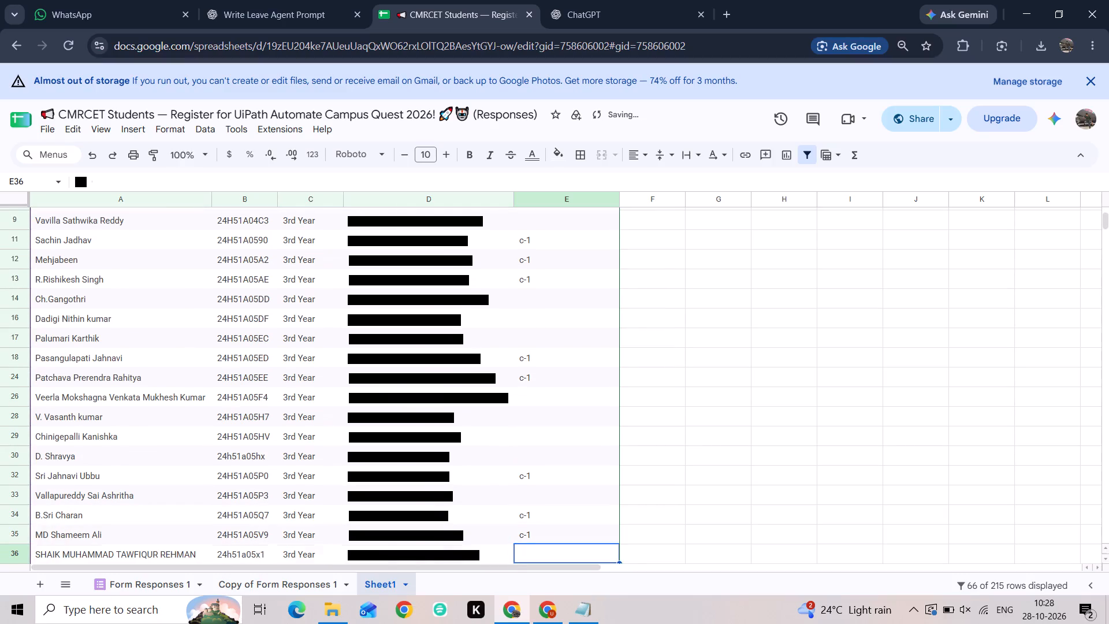
{"action": "type", "text": "c-1"}
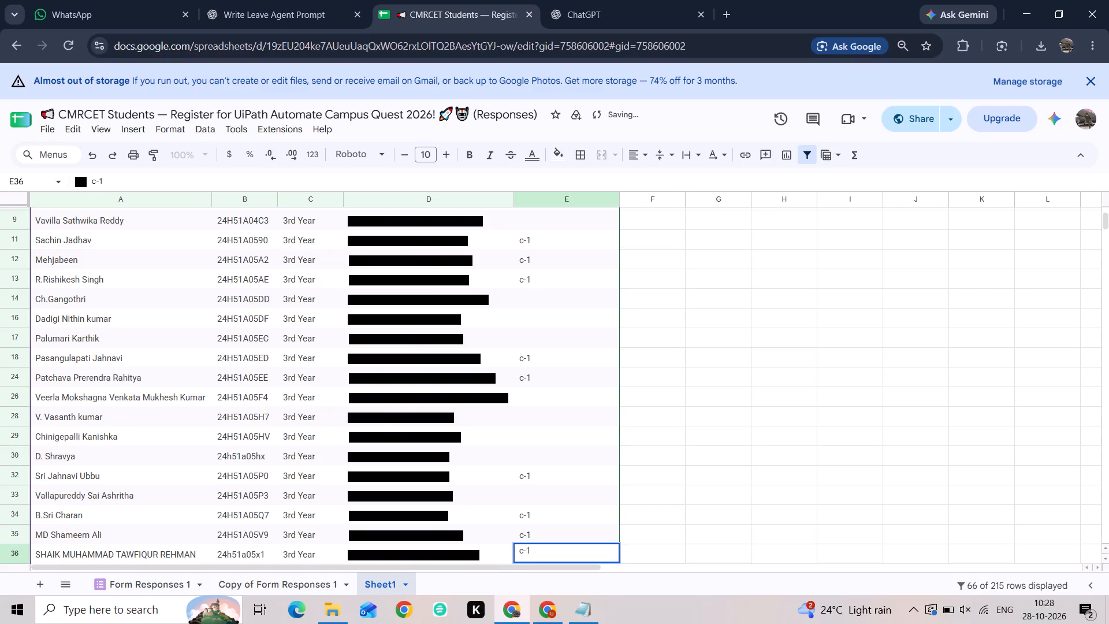
{"action": "key", "text": "Down"}
Enter c-5 in the Challenge Assigned column for rows 42 and 44.
{"action": "key", "text": "Down"}
{"action": "key", "text": "Down"}
{"action": "key", "text": "Down"}
{"action": "key", "text": "Down"}
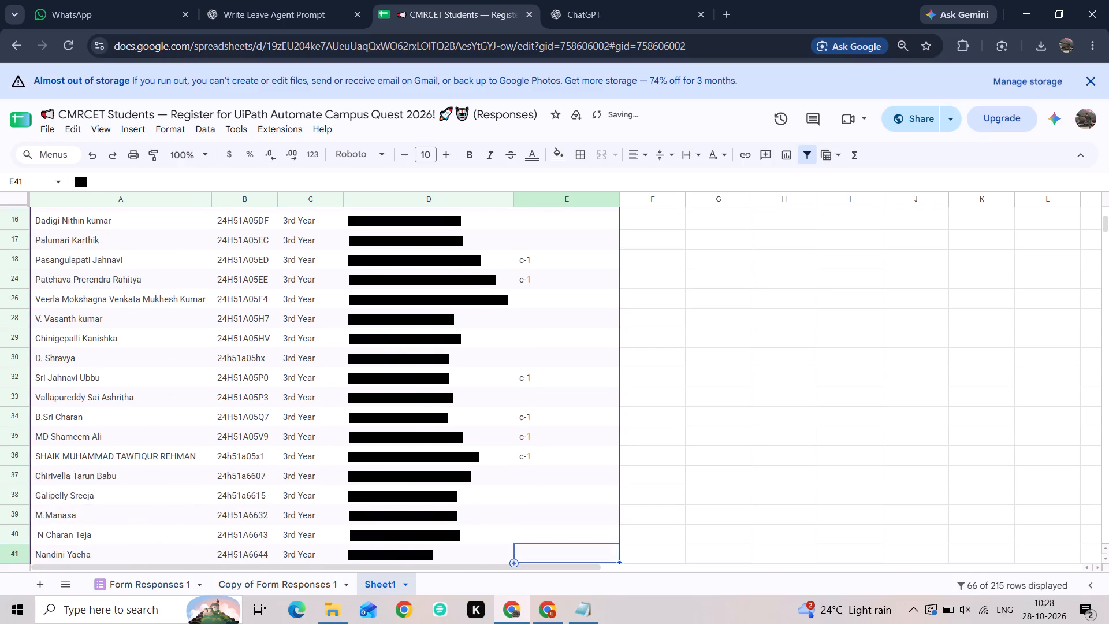
{"action": "key", "text": "Down"}
{"action": "type", "text": "c-"}
{"action": "key", "text": "5"}
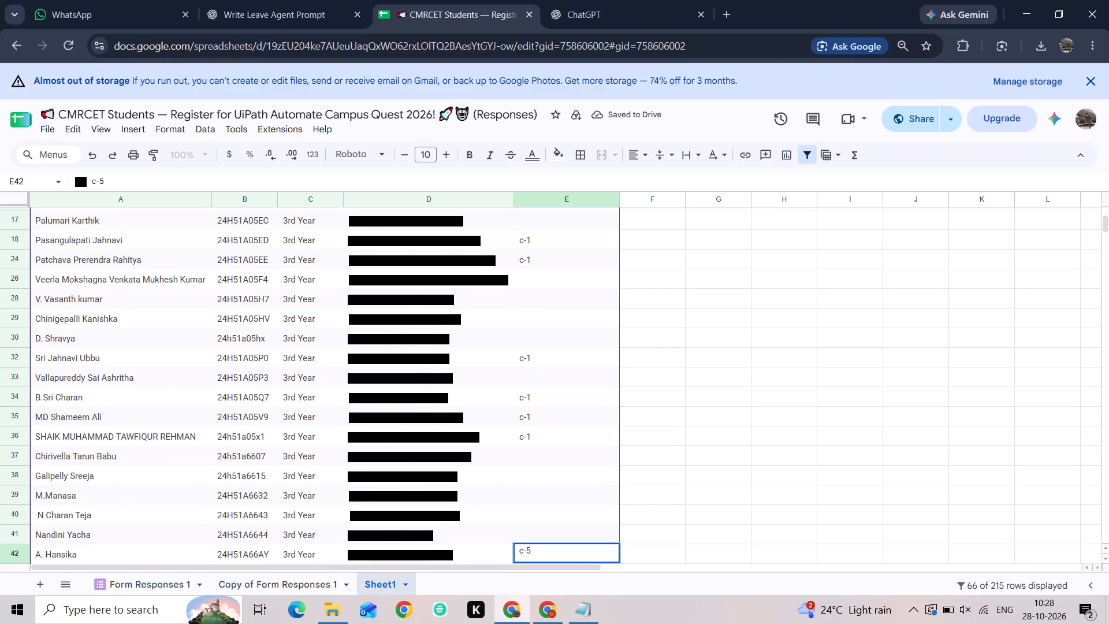
{"action": "key", "text": "Down"}
{"action": "key", "text": "Down"}
{"action": "key", "text": "Down"}
{"action": "key", "text": "Up"}
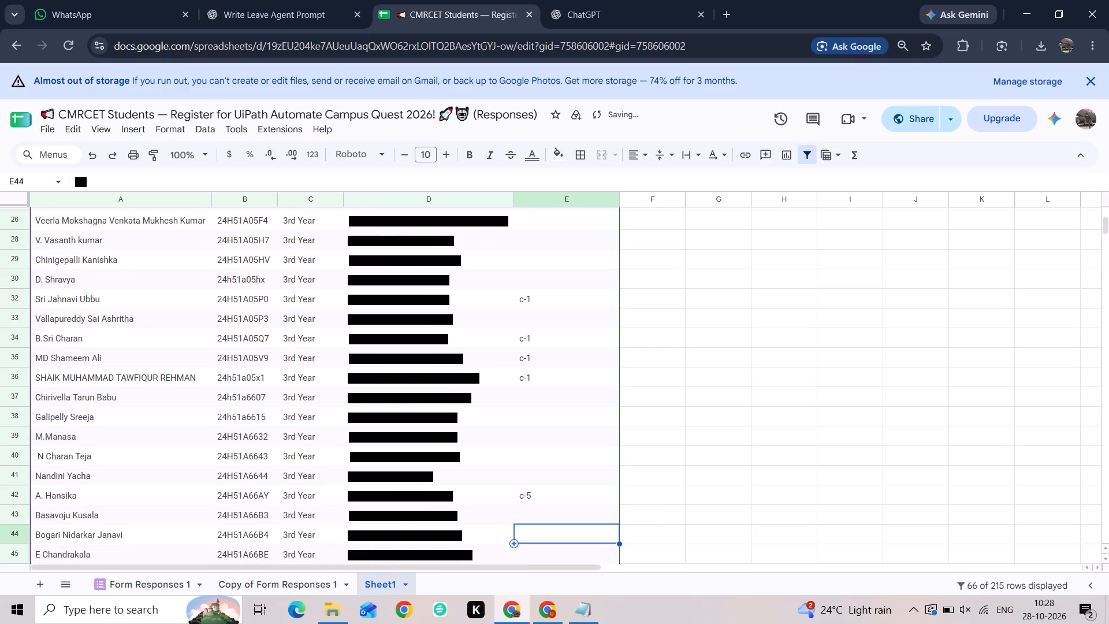
{"action": "type", "text": "c-5"}
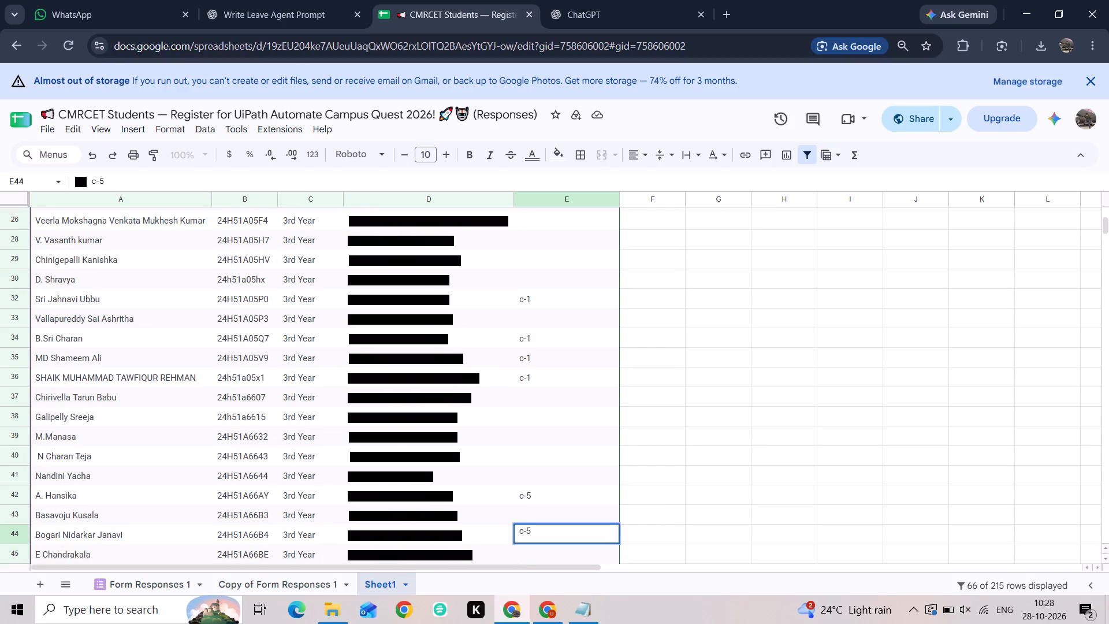
{"action": "key", "text": "Down"}
Enter c-3 in the Challenge Assigned column for rows 45 and 47.
{"action": "type", "text": "c-3"}
{"action": "key", "text": "Down"}
{"action": "key", "text": "Down"}
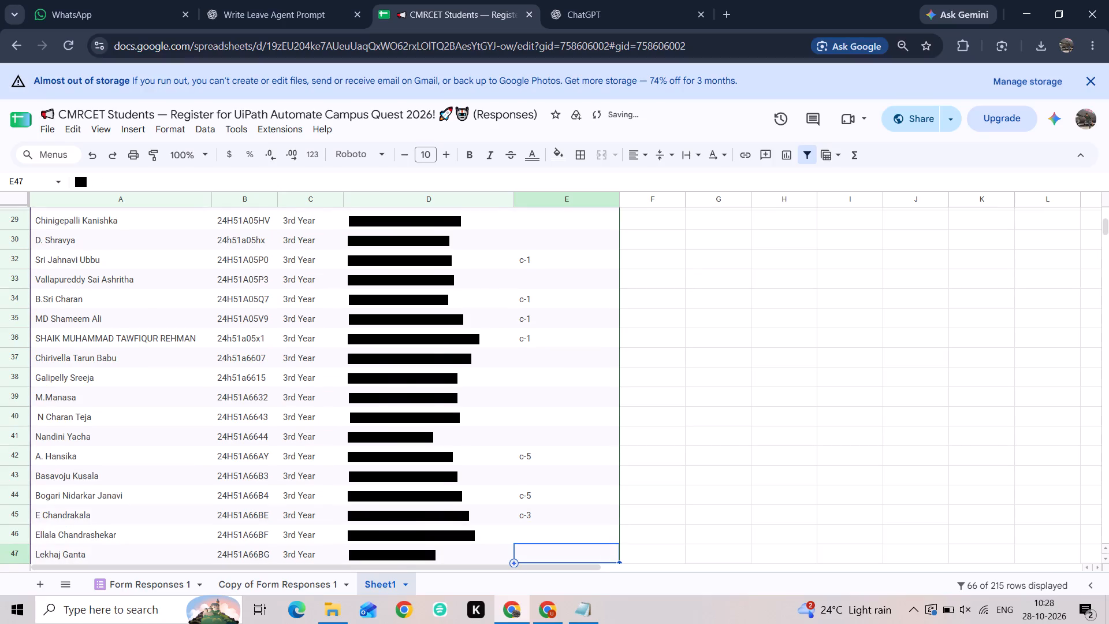
{"action": "type", "text": "c-3"}
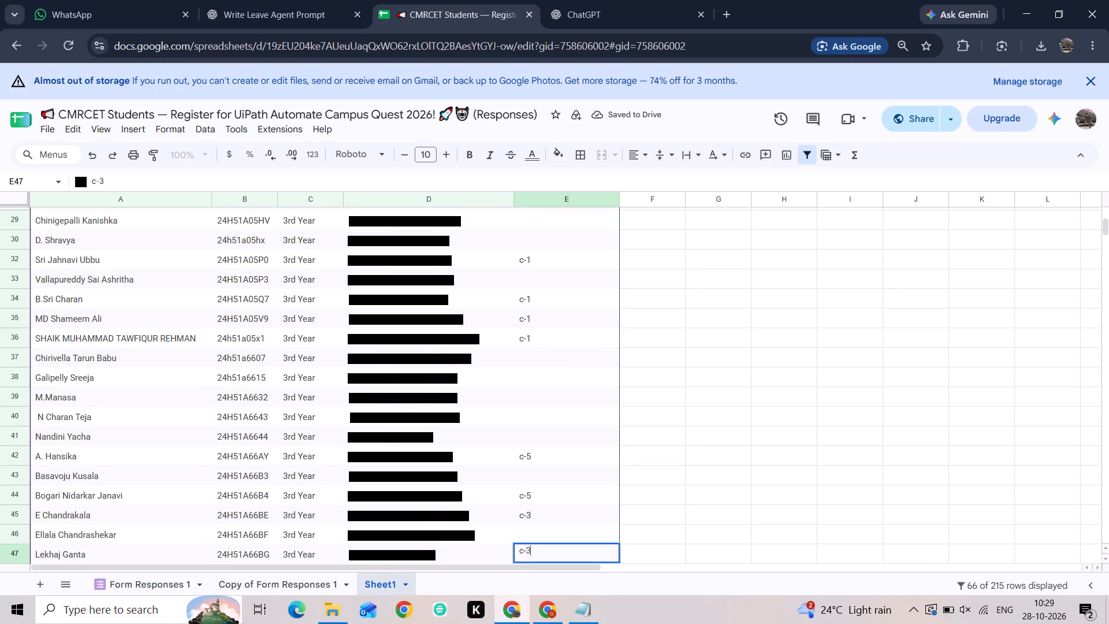
{"action": "key", "text": "Down"}
{"action": "key", "text": "Down"}
{"action": "key", "text": "Down"}
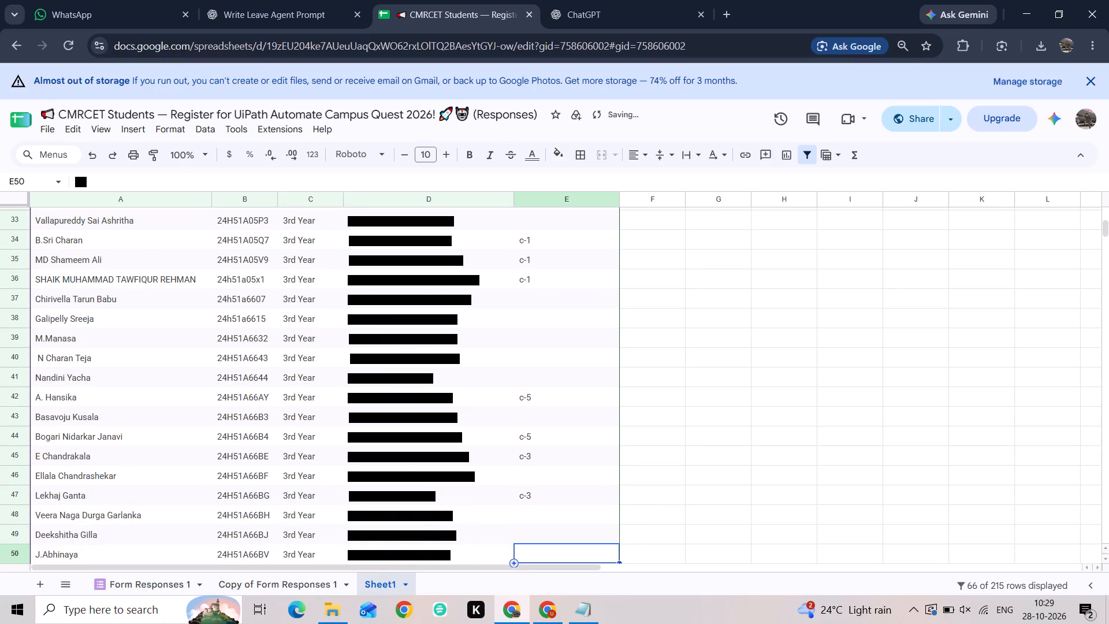
Enter c-5 in the Challenge Assigned column for row 50 and c-3 for row 52.
{"action": "type", "text": "c-5"}
{"action": "key", "text": "Down"}
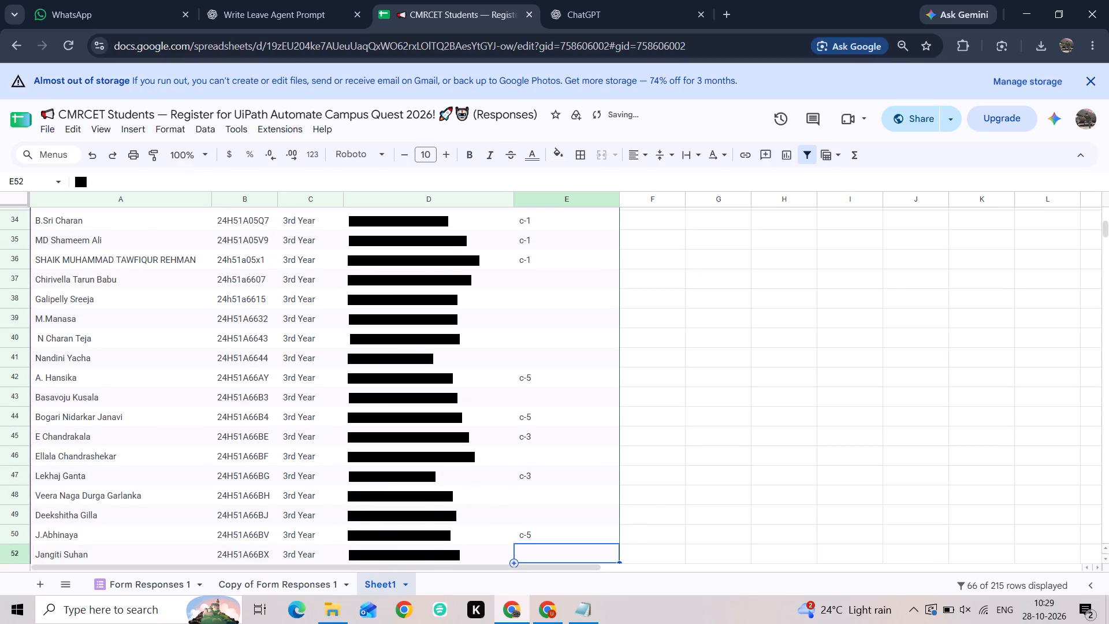
{"action": "type", "text": "c-3"}
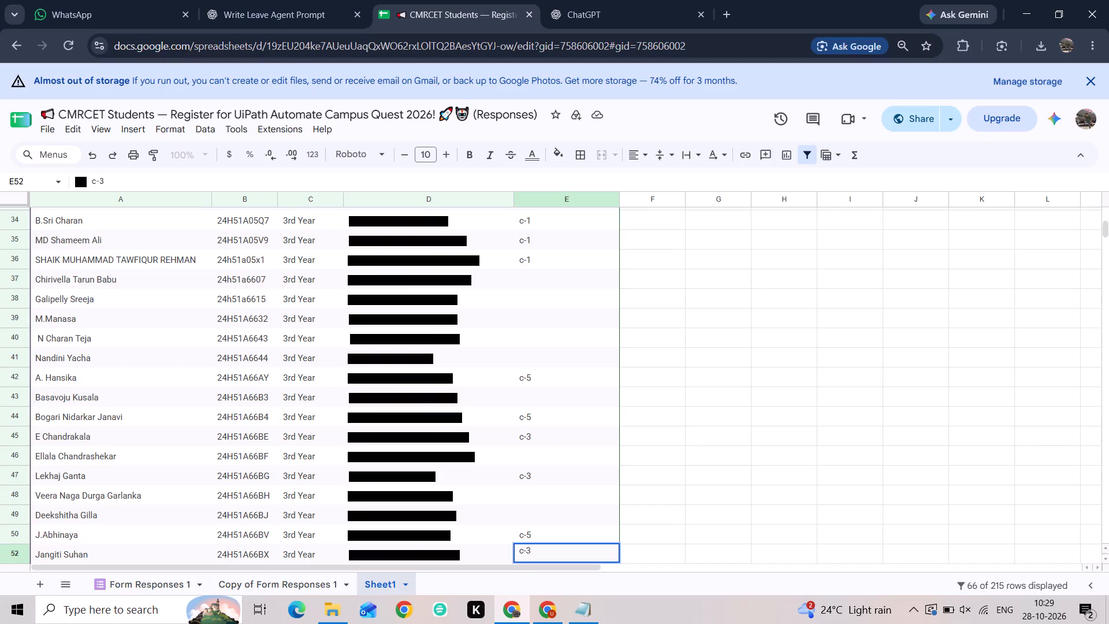
{"action": "key", "text": "Down"}
Enter c-5 in the Challenge Assigned column for rows 58 and 65.
{"action": "key", "text": "Down"}
{"action": "key", "text": "Down"}
{"action": "key", "text": "Down"}
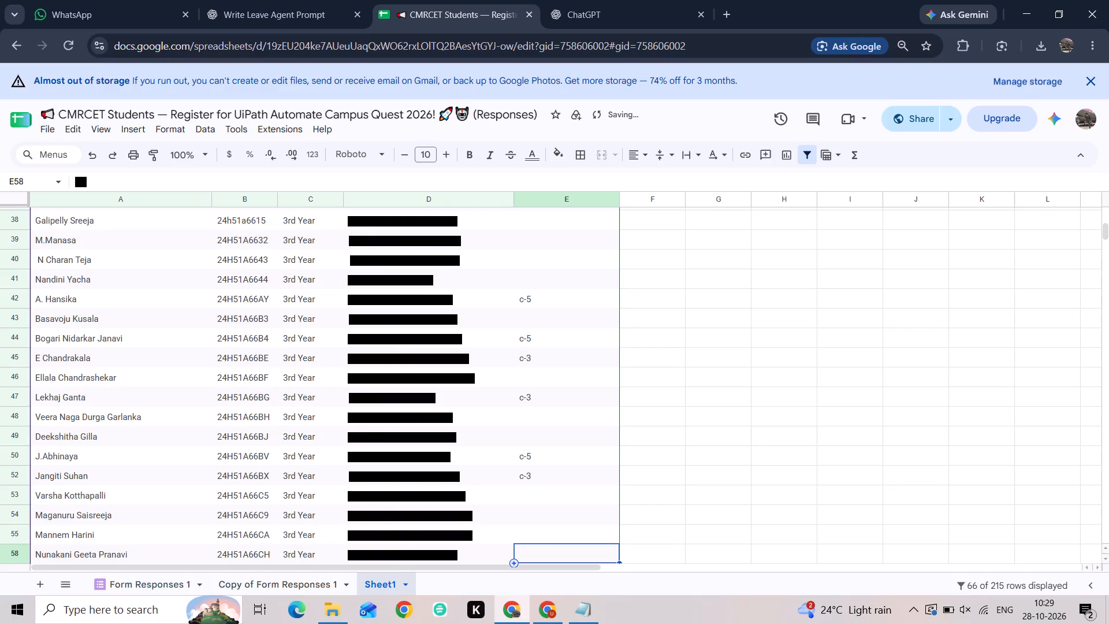
{"action": "key", "text": "Down"}
{"action": "key", "text": "Up"}
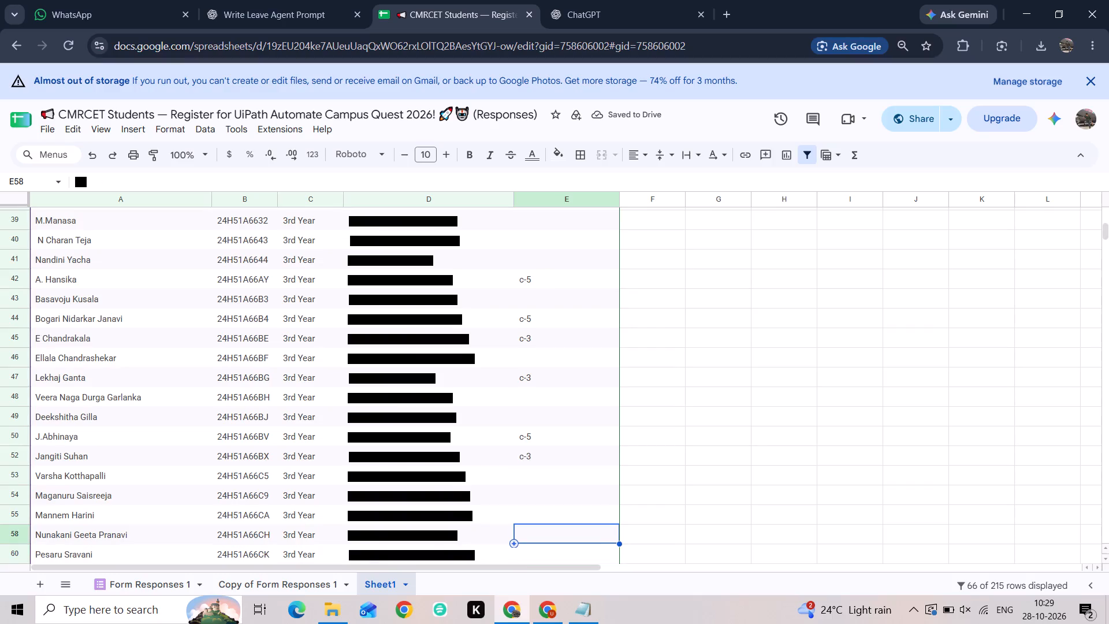
{"action": "type", "text": "c-5"}
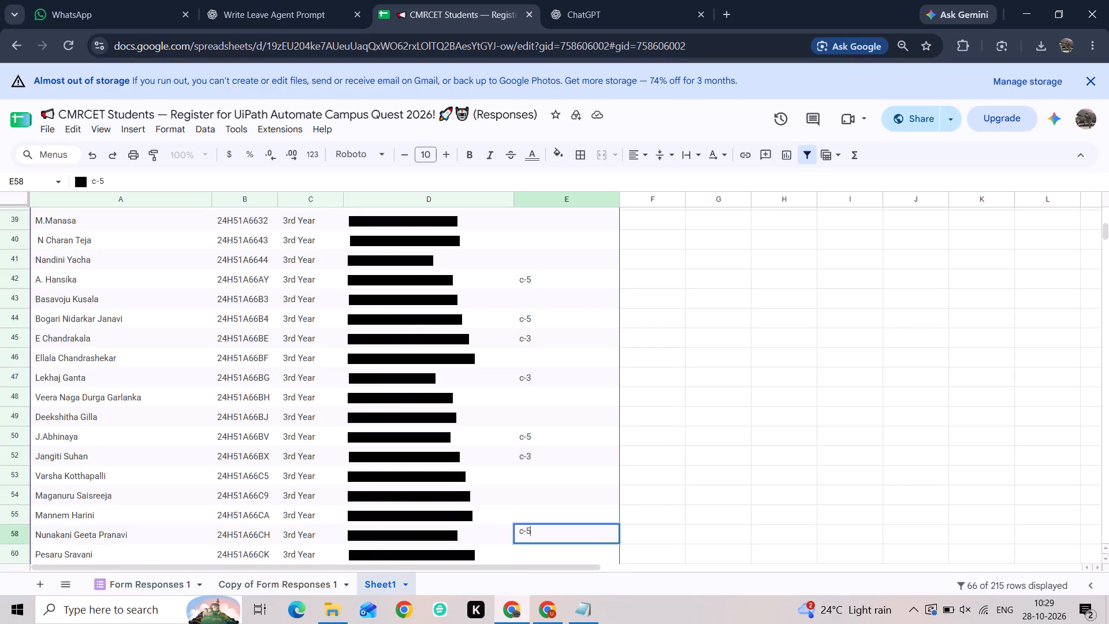
{"action": "key", "text": "Down"}
{"action": "key", "text": "Down"}
{"action": "key", "text": "Down"}
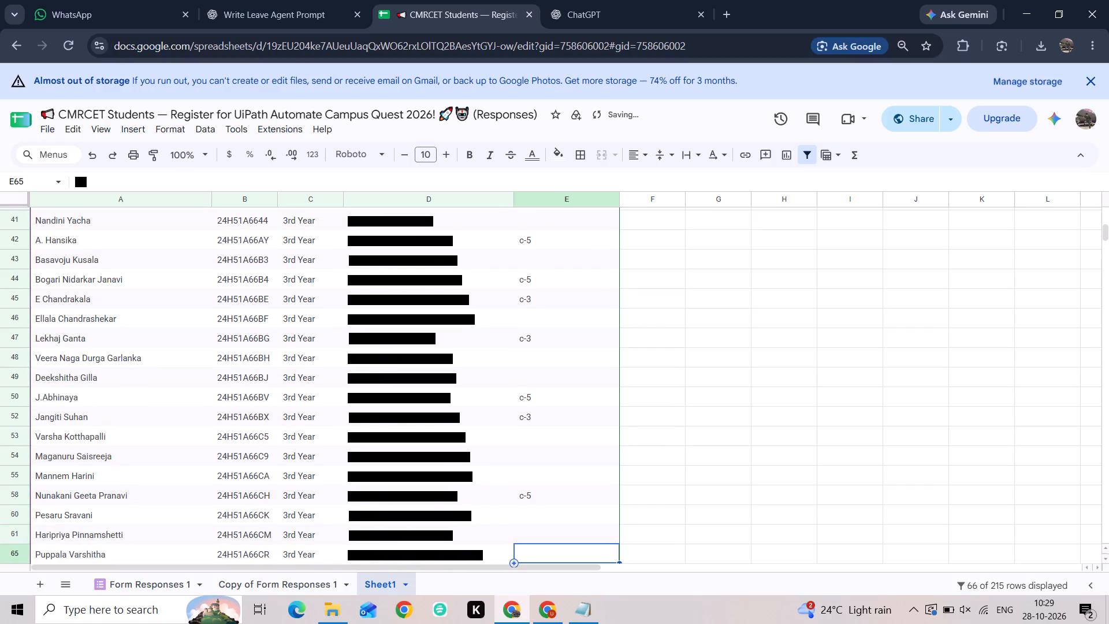
{"action": "type", "text": "c-5"}
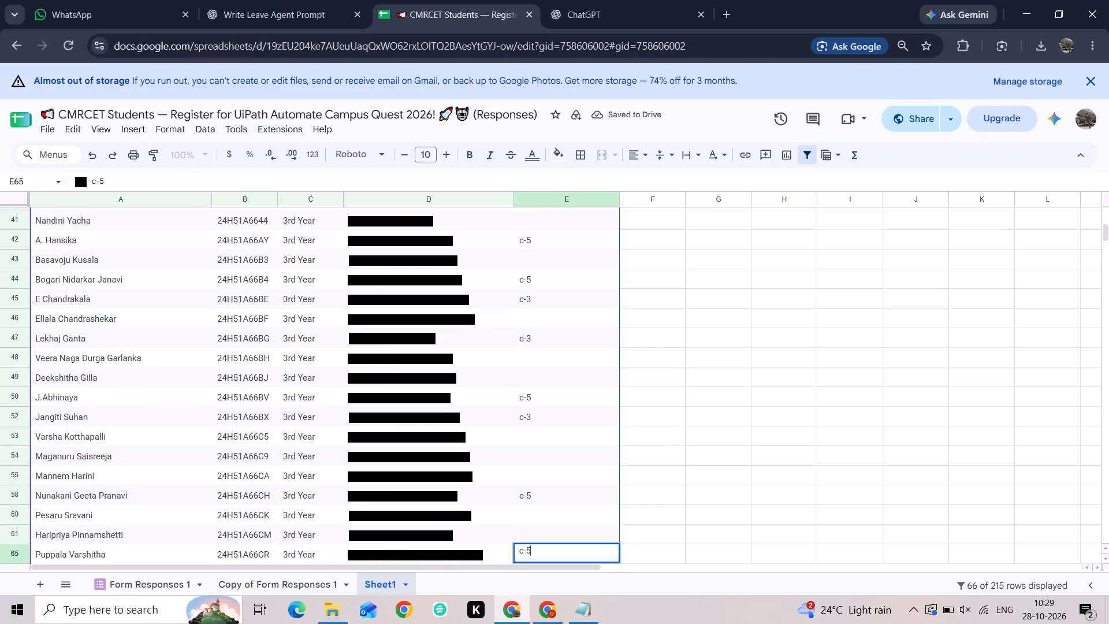
{"action": "key", "text": "Down"}
Enter c-1 in the Challenge Assigned column for row 197.
{"action": "key", "text": "Down"}
{"action": "key", "text": "Down"}
{"action": "key", "text": "Down"}
{"action": "key", "text": "Down"}
{"action": "key", "text": "Down"}
{"action": "key", "text": "Down"}
{"action": "key", "text": "Down"}
{"action": "key", "text": "Down"}
{"action": "key", "text": "Down"}
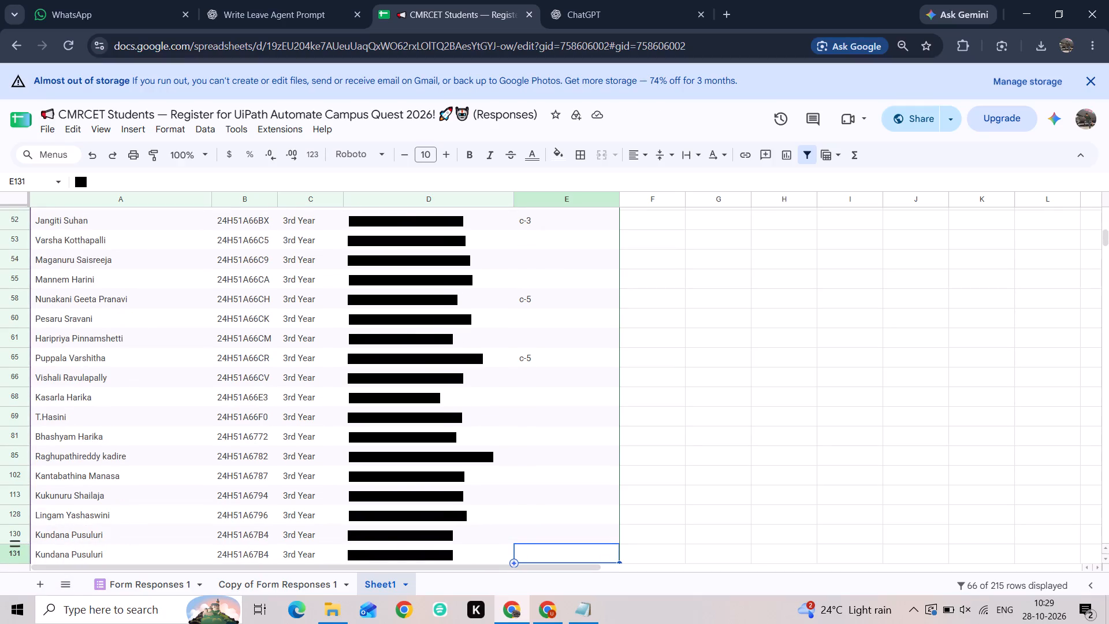
{"action": "key", "text": "Down"}
{"action": "key", "text": "Down"}
{"action": "key", "text": "Down"}
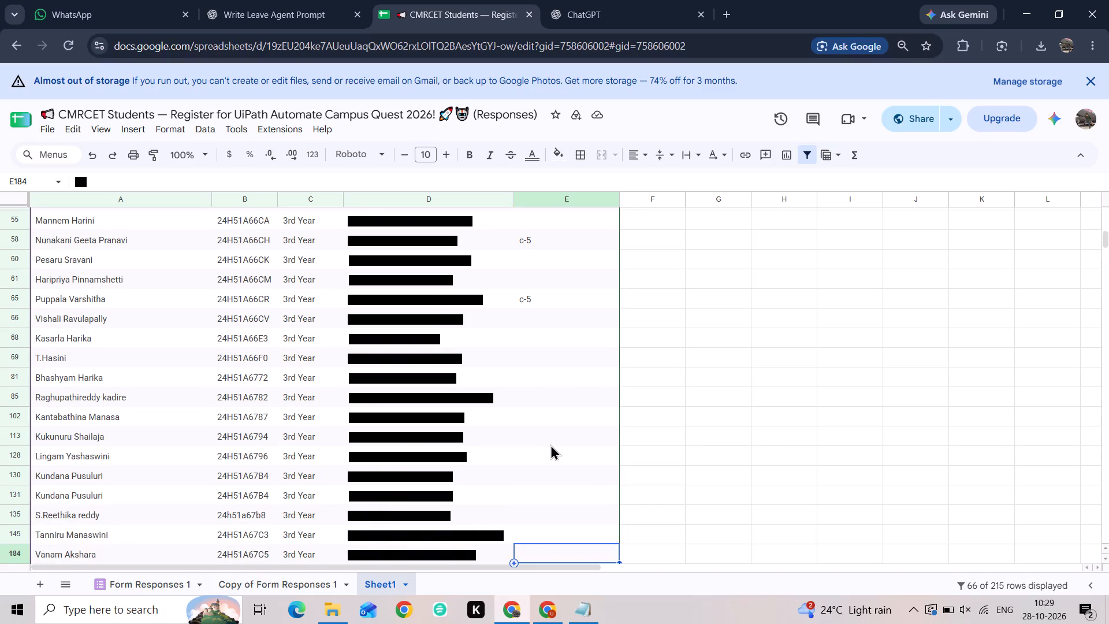
{"action": "key", "text": "Down"}
{"action": "key", "text": "Down"}
{"action": "key", "text": "Down"}
{"action": "key", "text": "Up"}
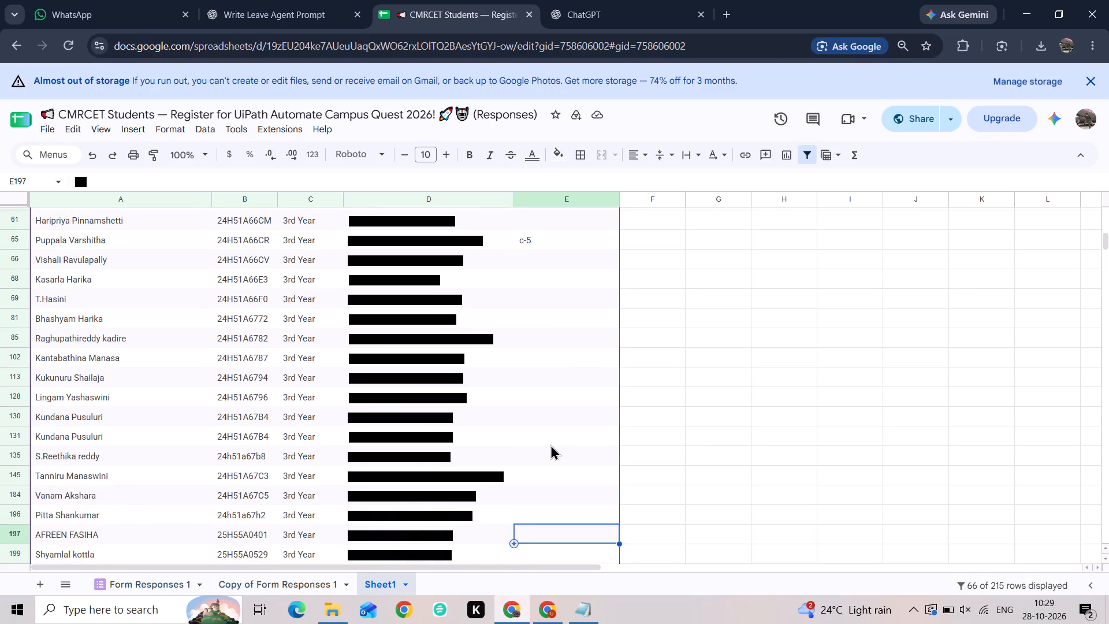
{"action": "type", "text": "c-1"}
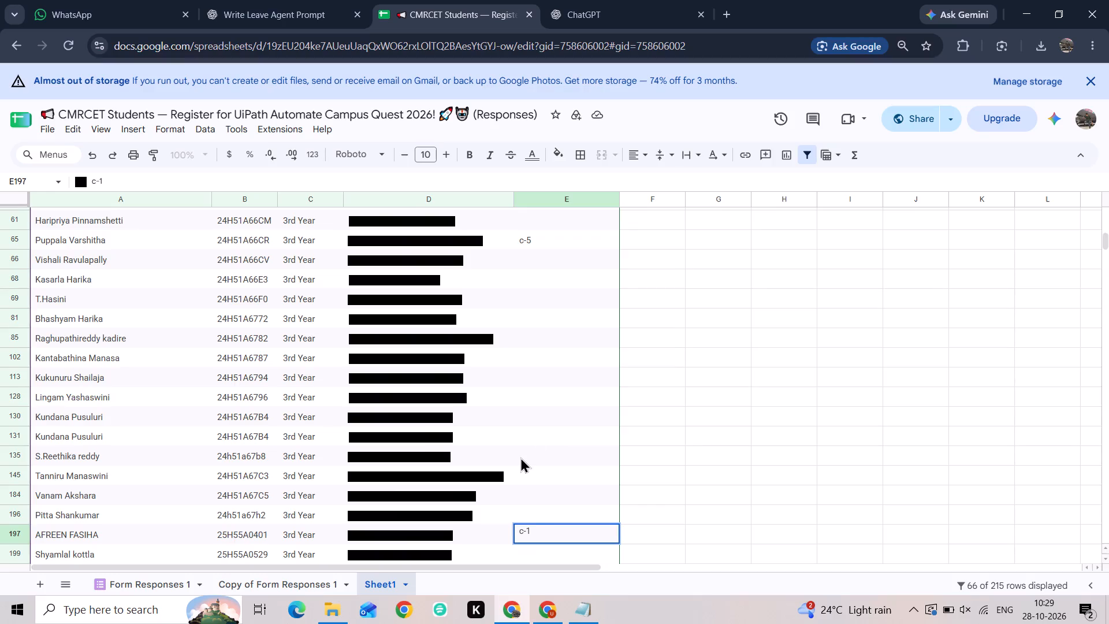
{"action": "scroll", "coordinate": [520, 450], "scroll_direction": "down", "scroll_amount": 10}
{"action": "scroll", "coordinate": [520, 450], "scroll_direction": "up", "scroll_amount": 9}
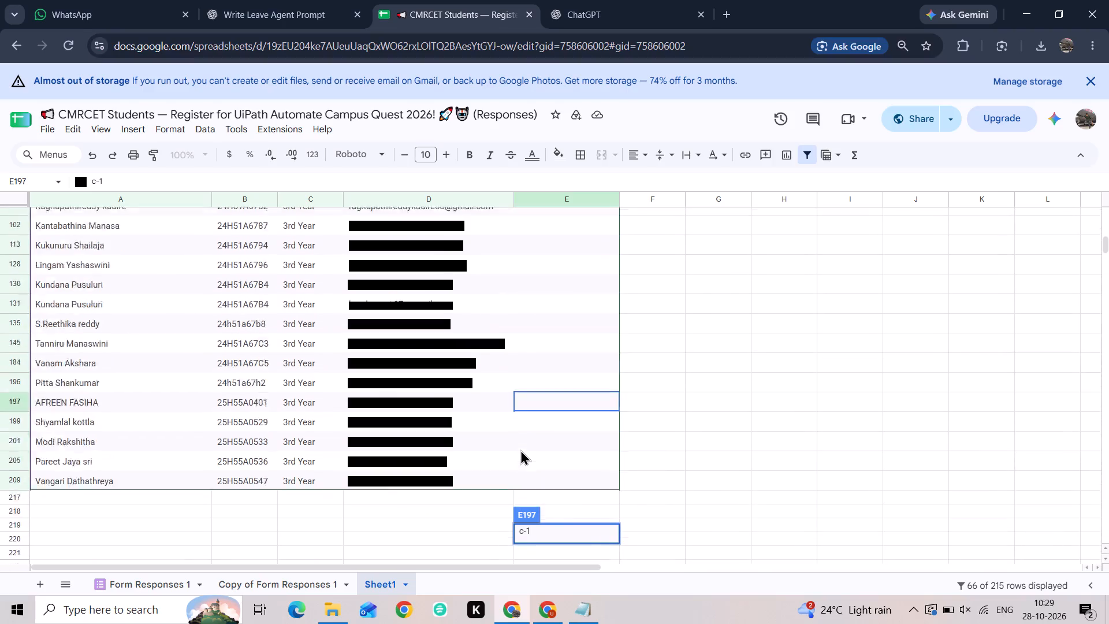
{"action": "scroll", "coordinate": [520, 450], "scroll_direction": "up", "scroll_amount": 2}
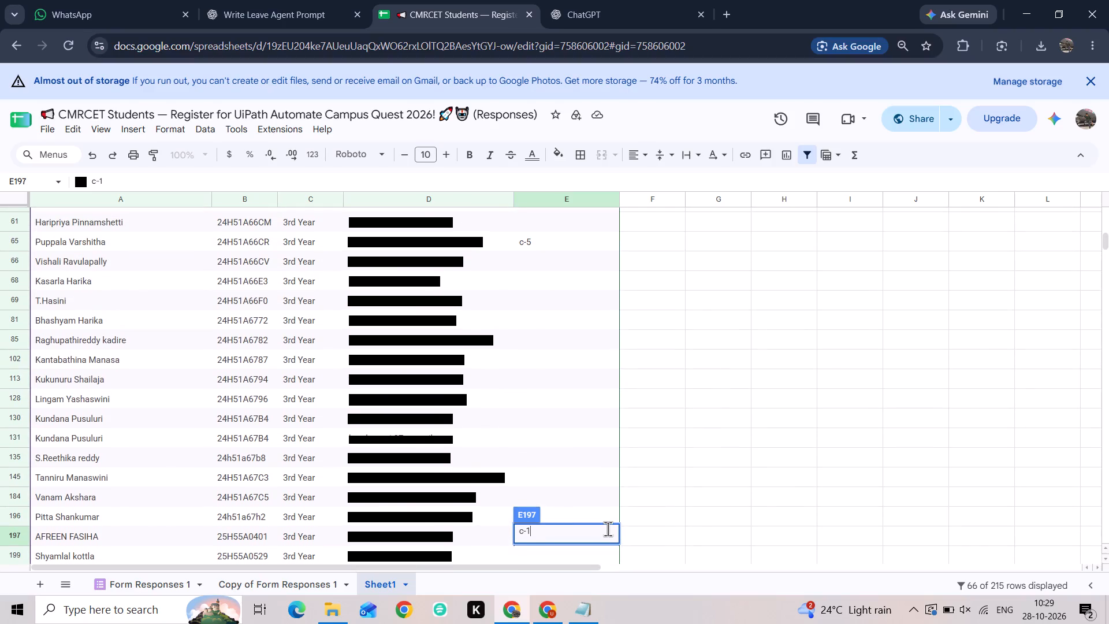
{"action": "left_click", "coordinate": [692, 507]}
Switch to the Form Responses 1 sheet.
{"action": "scroll", "coordinate": [572, 460], "scroll_direction": "down", "scroll_amount": 3}
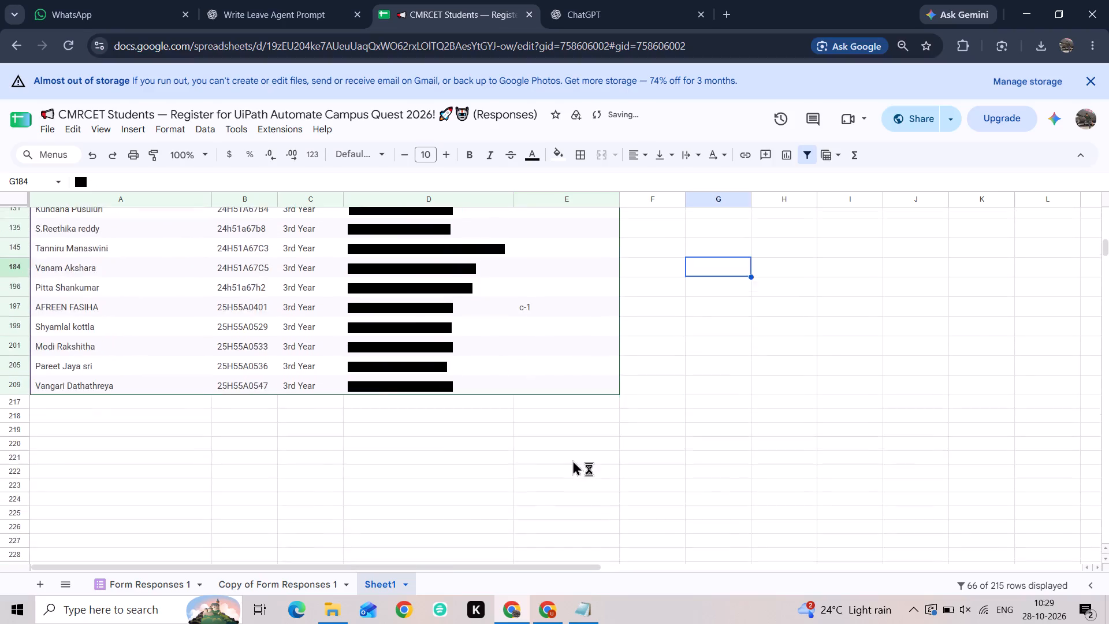
{"action": "scroll", "coordinate": [572, 460], "scroll_direction": "up", "scroll_amount": 6}
{"action": "scroll", "coordinate": [572, 460], "scroll_direction": "down", "scroll_amount": 2}
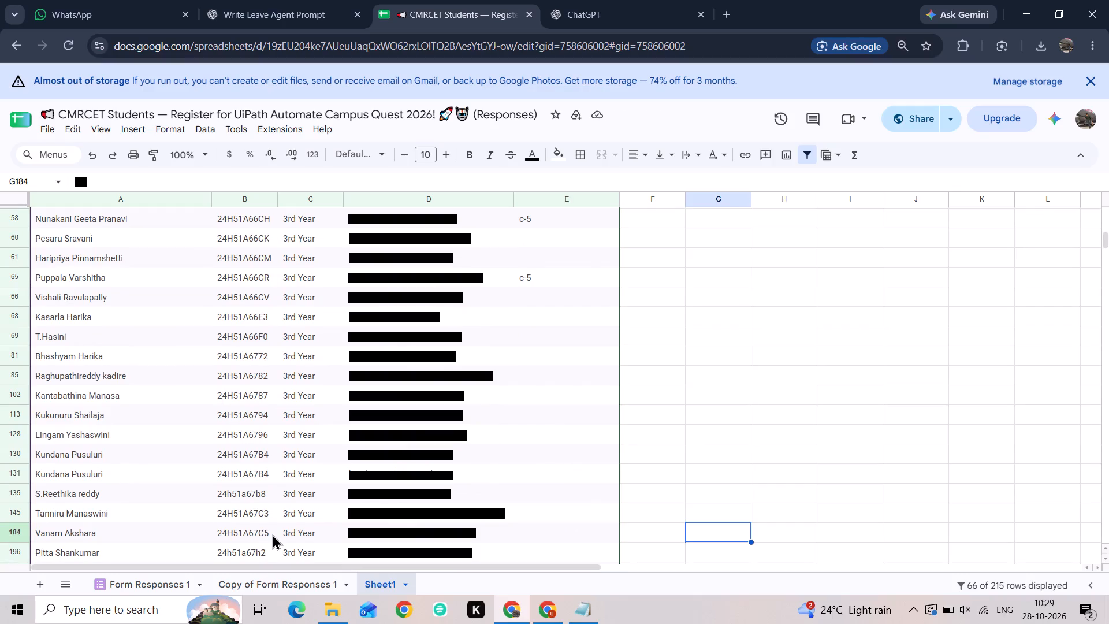
{"action": "left_click", "coordinate": [179, 584]}
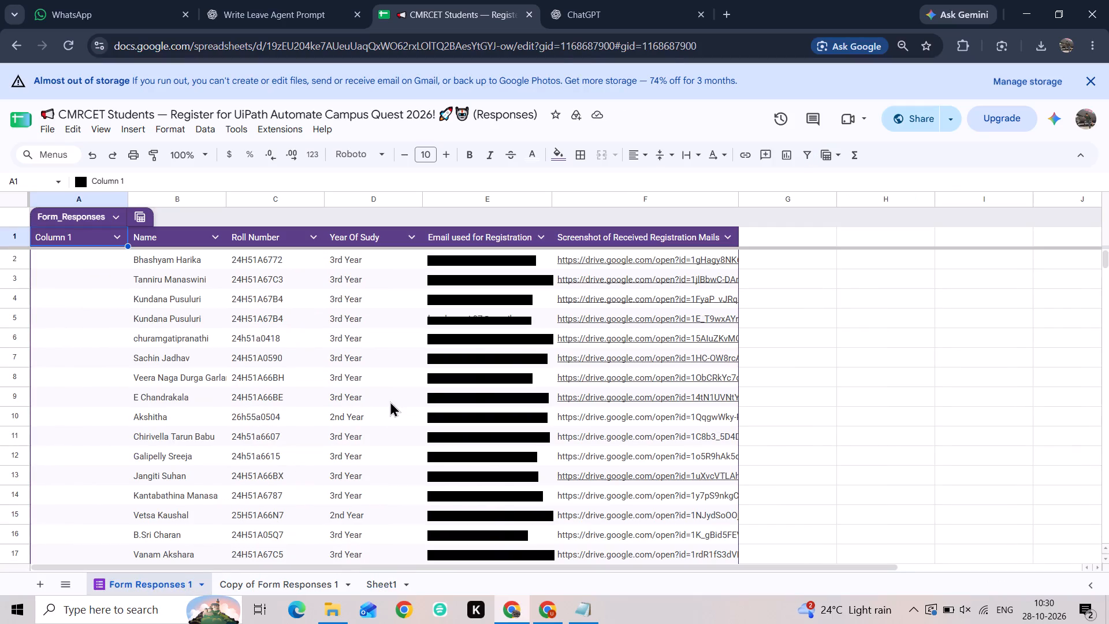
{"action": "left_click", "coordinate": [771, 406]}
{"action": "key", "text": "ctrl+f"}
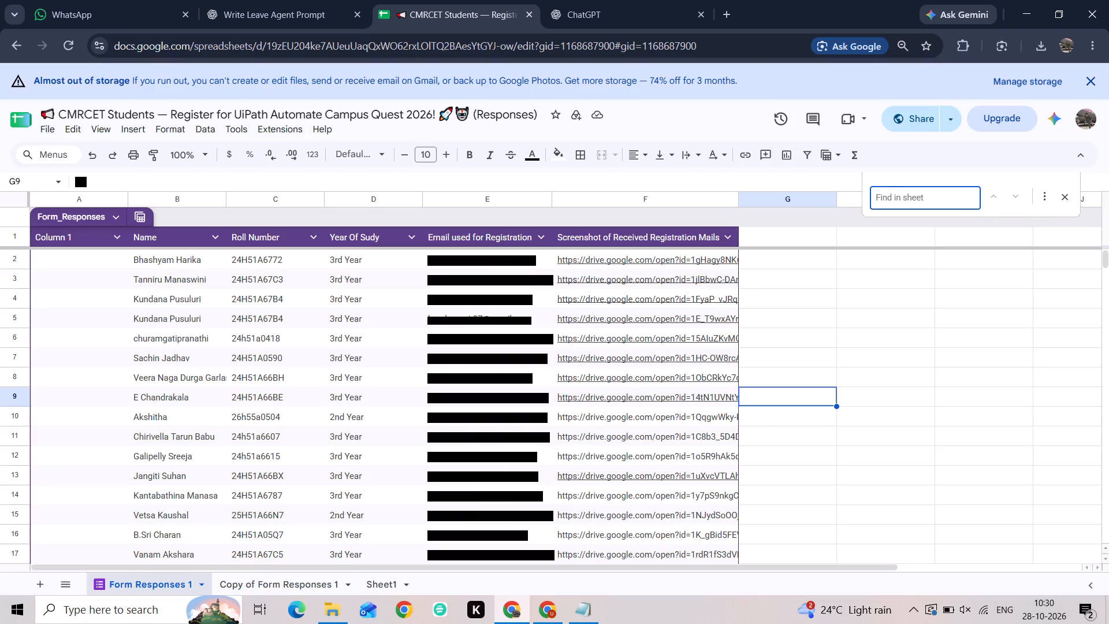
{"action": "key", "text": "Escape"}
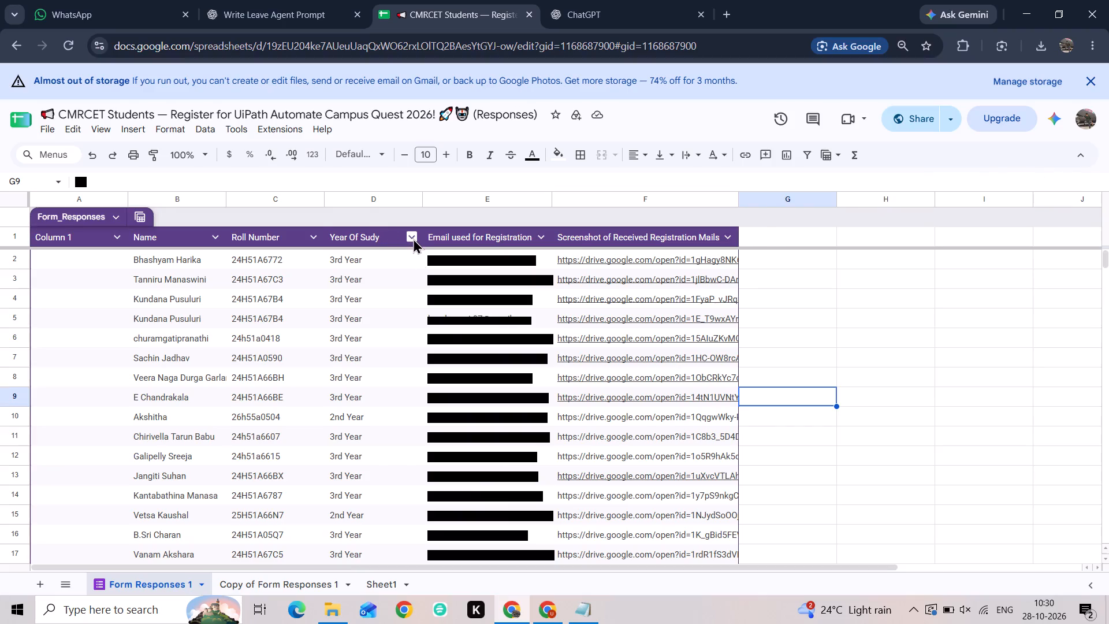
Apply a filter on the Year Of Sudy column, keeping 2nd Year, 3rd Year and 4th Year all selected.
{"action": "left_click", "coordinate": [413, 238]}
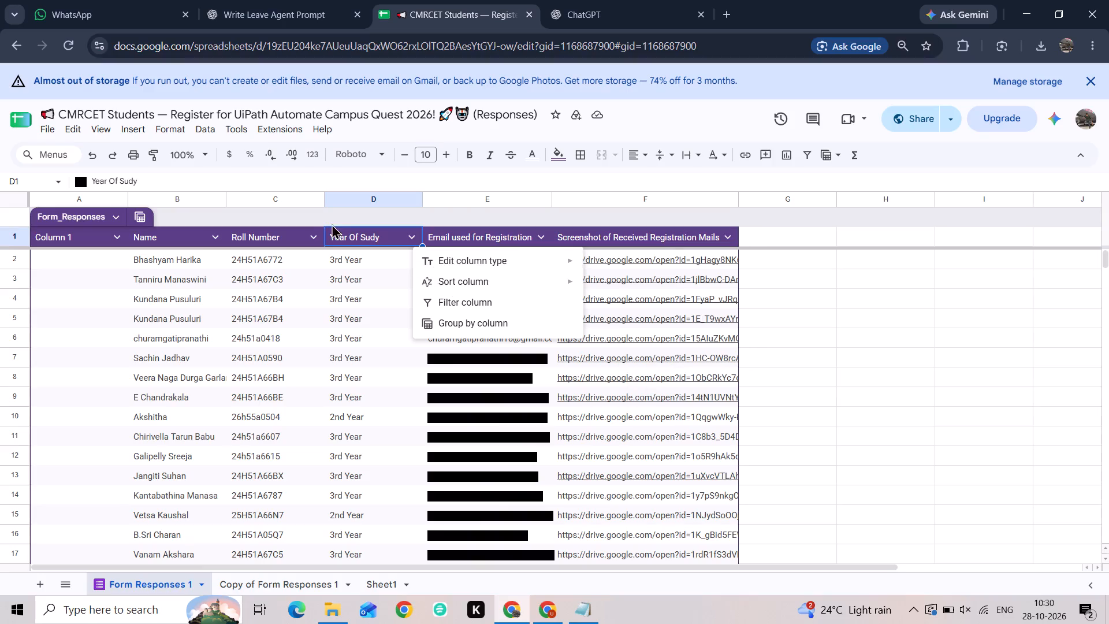
{"action": "left_click", "coordinate": [348, 235]}
{"action": "left_click", "coordinate": [416, 235]}
{"action": "left_click", "coordinate": [505, 299]}
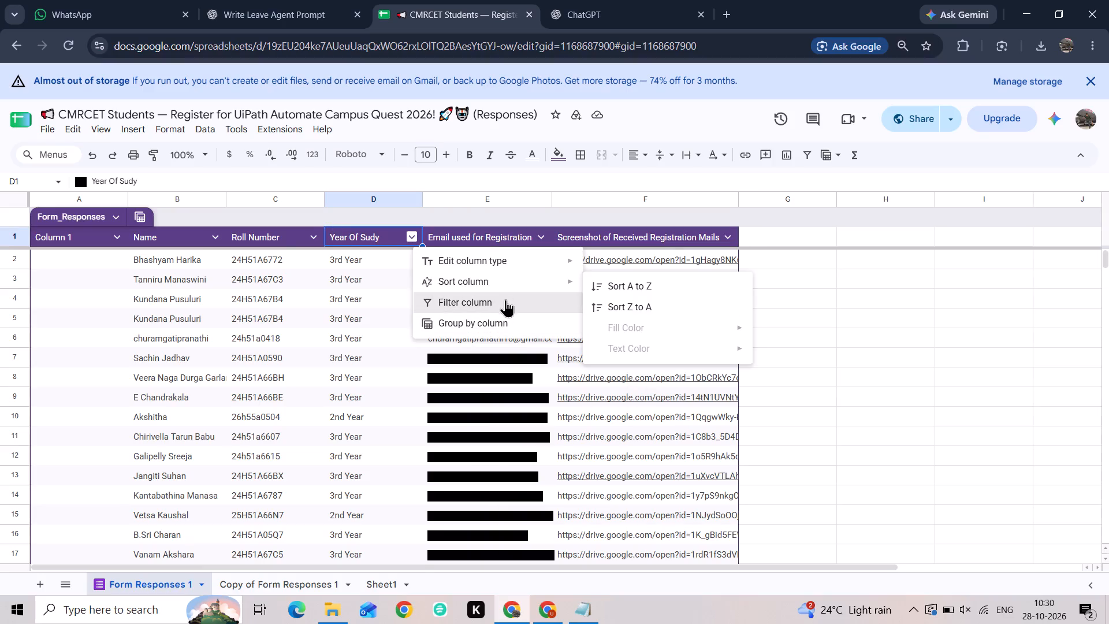
{"action": "left_click", "coordinate": [390, 544]}
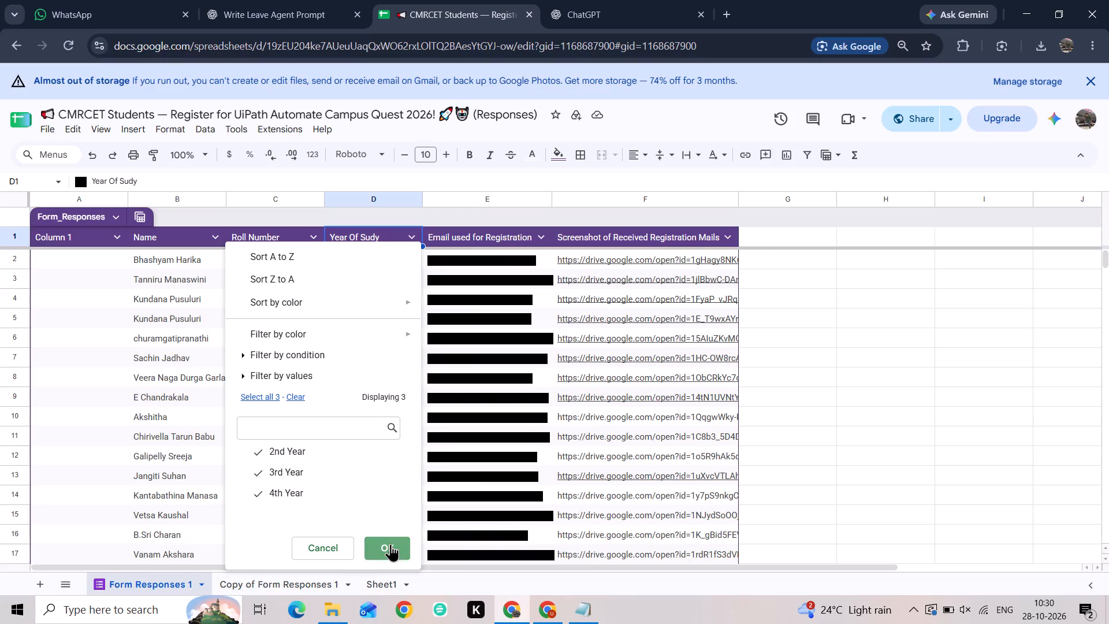
Examine the registration entries in Form Responses 1 down to the most recent submissions of 10/26 and 10/27/2026.
{"action": "scroll", "coordinate": [880, 410], "scroll_direction": "down", "scroll_amount": 19}
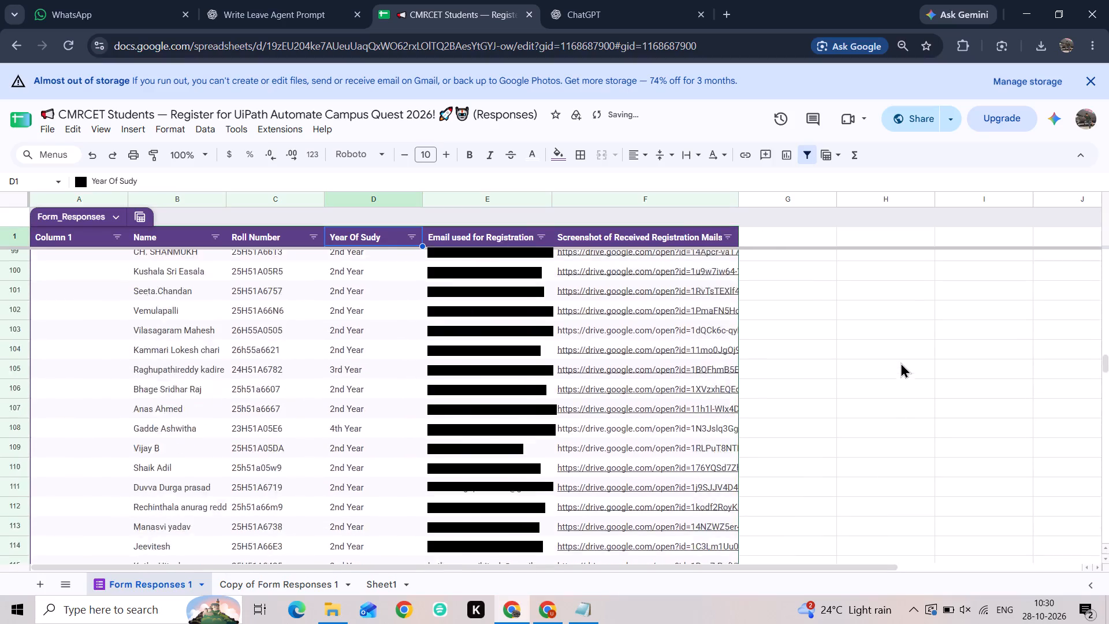
{"action": "scroll", "coordinate": [900, 362], "scroll_direction": "down", "scroll_amount": 20}
{"action": "scroll", "coordinate": [900, 362], "scroll_direction": "down", "scroll_amount": 6}
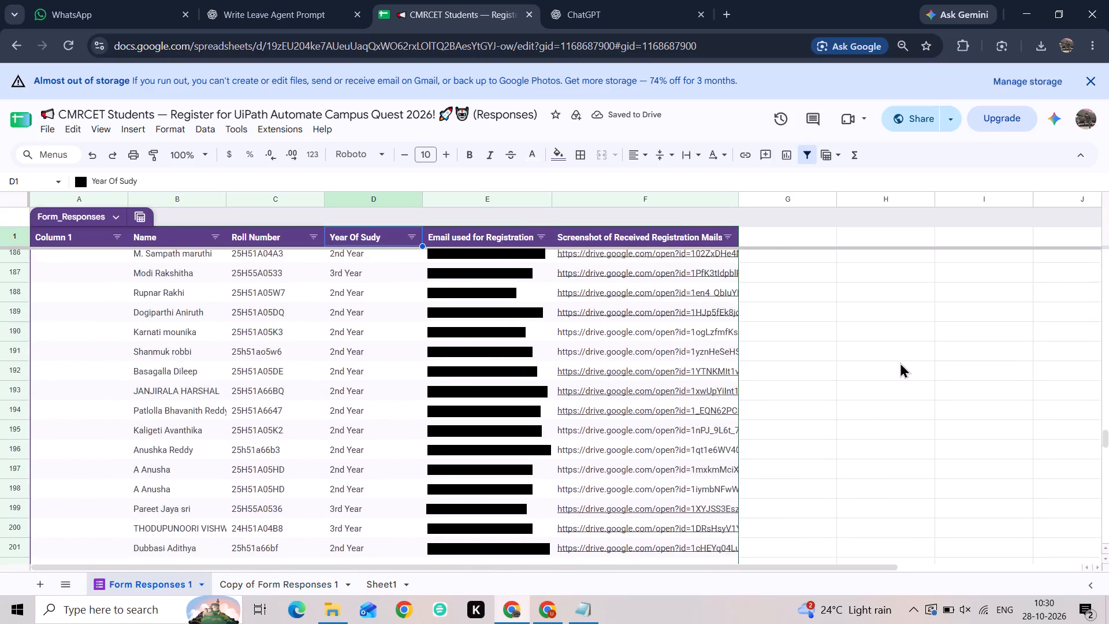
{"action": "scroll", "coordinate": [900, 362], "scroll_direction": "down", "scroll_amount": 19}
{"action": "scroll", "coordinate": [900, 362], "scroll_direction": "up", "scroll_amount": 4}
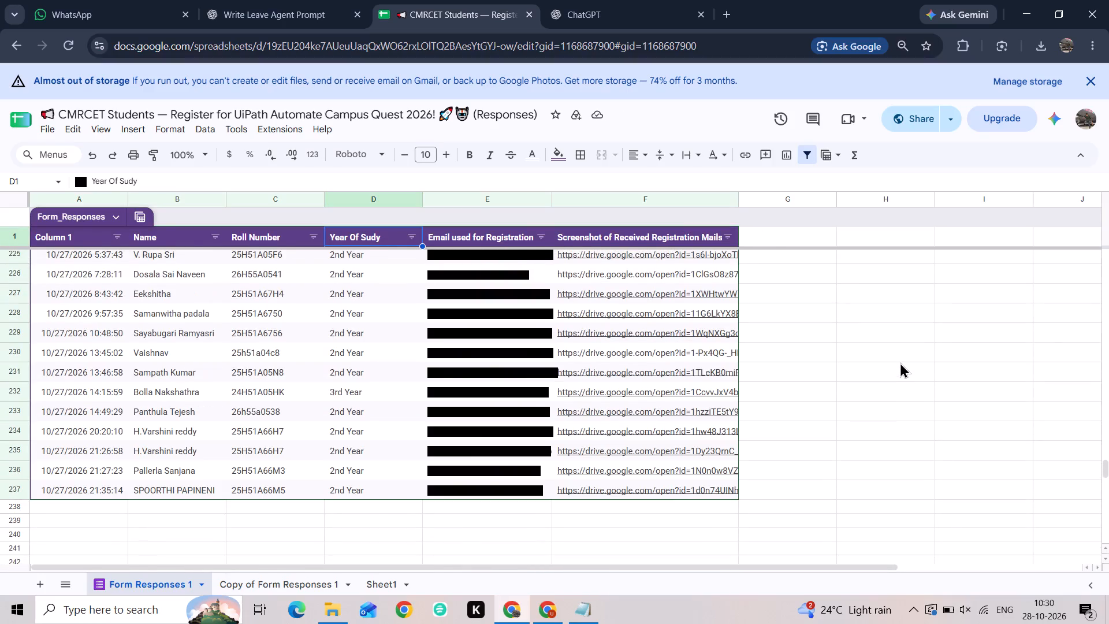
{"action": "scroll", "coordinate": [900, 362], "scroll_direction": "up", "scroll_amount": 2}
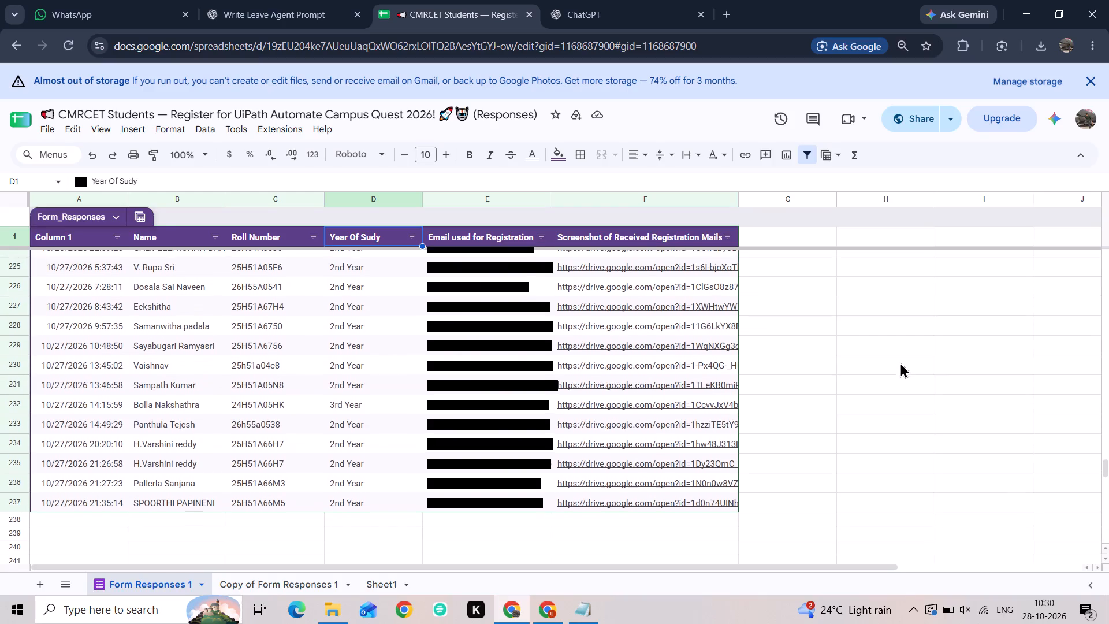
{"action": "scroll", "coordinate": [900, 362], "scroll_direction": "up", "scroll_amount": 2}
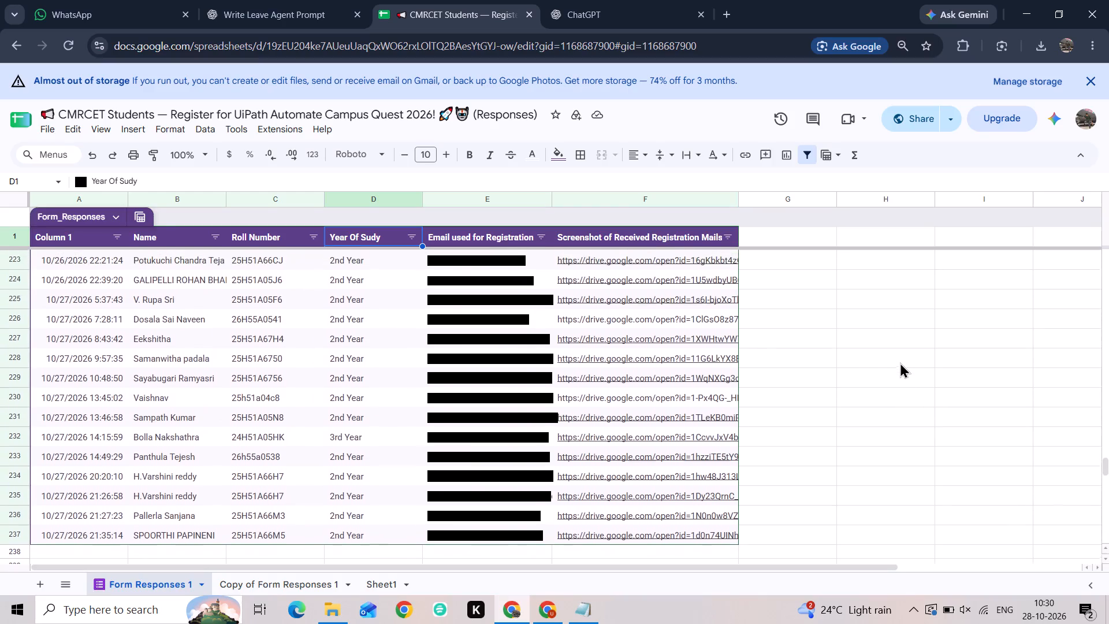
{"action": "scroll", "coordinate": [900, 362], "scroll_direction": "up", "scroll_amount": 1}
{"action": "scroll", "coordinate": [900, 362], "scroll_direction": "down", "scroll_amount": 1}
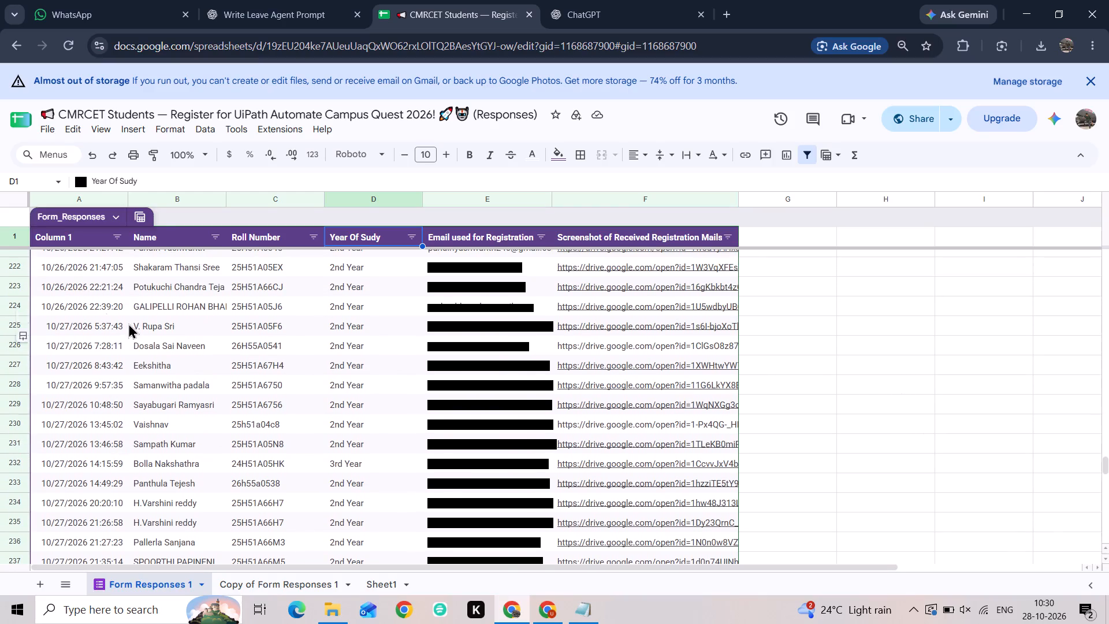
{"action": "left_click", "coordinate": [134, 324]}
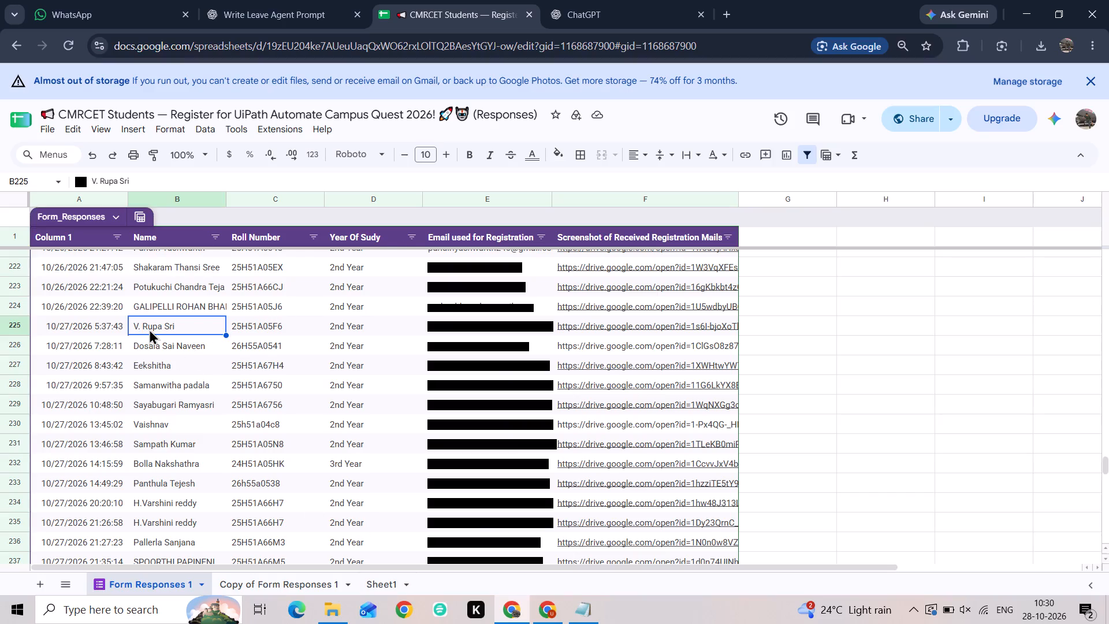
Look through the registration entries in the Copy of Form Responses 1 sheet.
{"action": "left_click", "coordinate": [269, 577]}
{"action": "scroll", "coordinate": [259, 437], "scroll_direction": "down", "scroll_amount": 15}
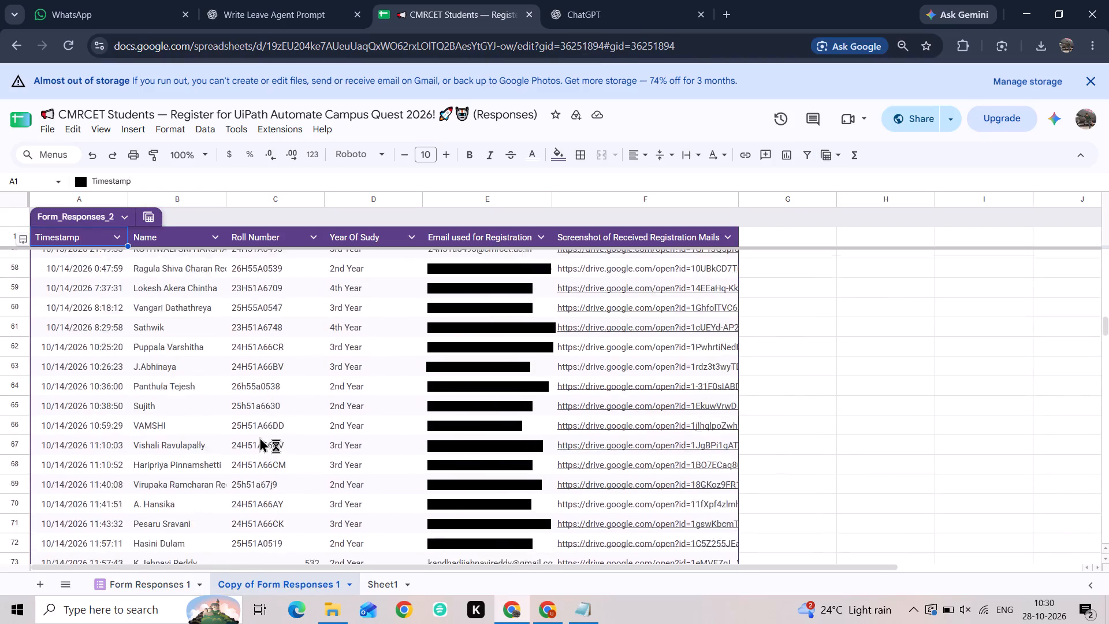
{"action": "scroll", "coordinate": [259, 437], "scroll_direction": "down", "scroll_amount": 12}
{"action": "scroll", "coordinate": [262, 427], "scroll_direction": "up", "scroll_amount": 20}
{"action": "scroll", "coordinate": [262, 427], "scroll_direction": "up", "scroll_amount": 3}
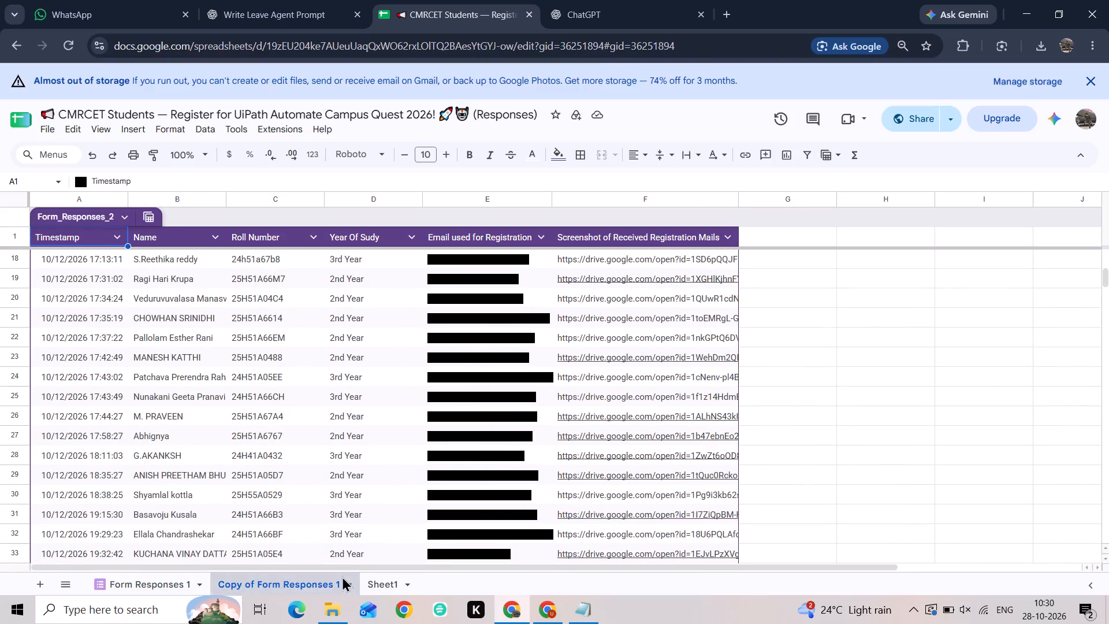
In Sheet1, extend the Year Of Sudy filter to include 2nd Year and 4th Year along with 3rd Year.
{"action": "left_click", "coordinate": [378, 586]}
{"action": "scroll", "coordinate": [296, 425], "scroll_direction": "down", "scroll_amount": 5}
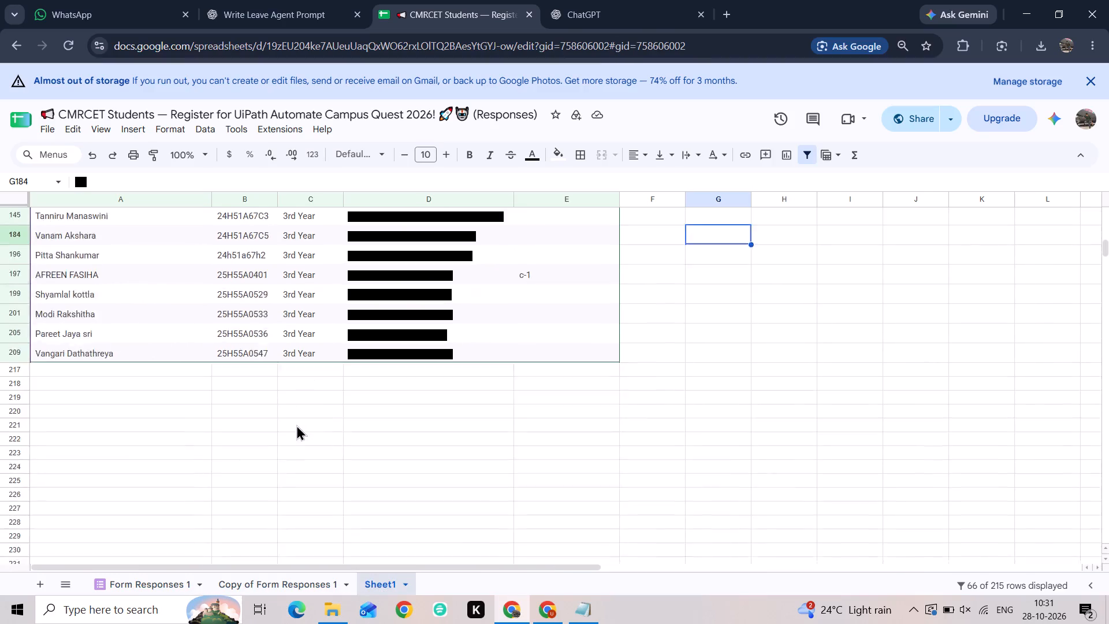
{"action": "scroll", "coordinate": [296, 425], "scroll_direction": "down", "scroll_amount": 6}
{"action": "scroll", "coordinate": [298, 418], "scroll_direction": "up", "scroll_amount": 20}
{"action": "scroll", "coordinate": [298, 418], "scroll_direction": "up", "scroll_amount": 14}
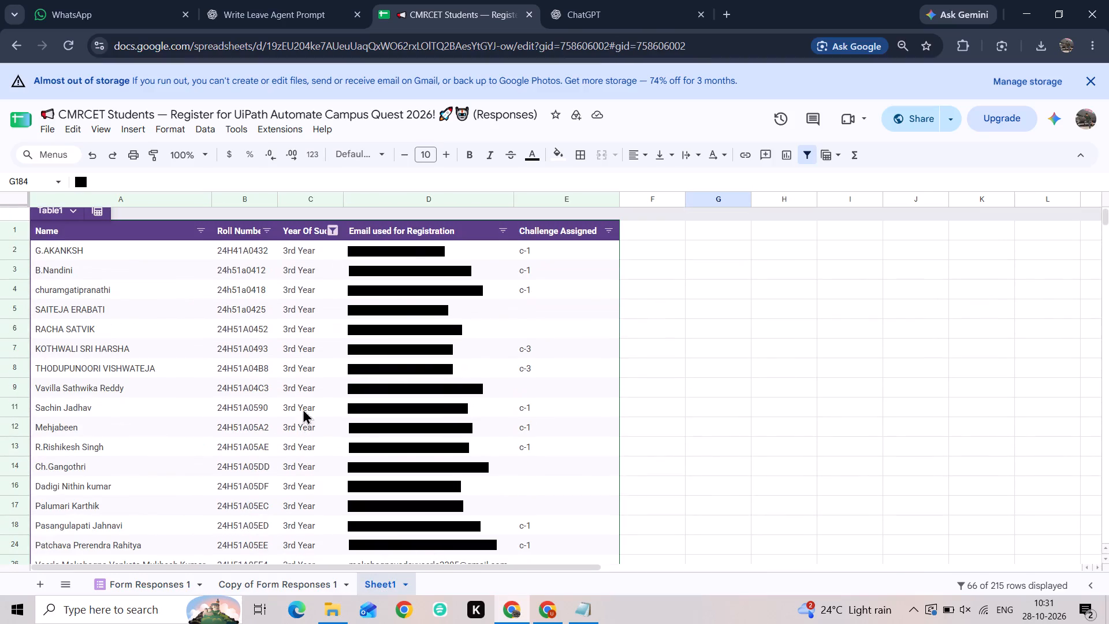
{"action": "left_click", "coordinate": [336, 239]}
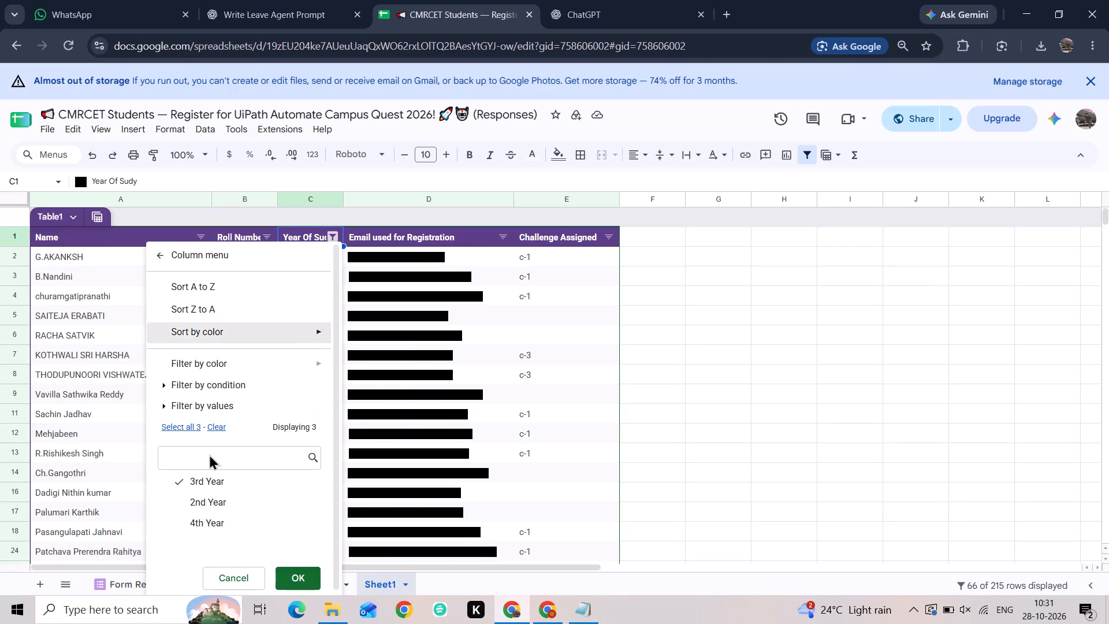
{"action": "left_click", "coordinate": [199, 496]}
{"action": "left_click", "coordinate": [199, 524]}
{"action": "left_click", "coordinate": [307, 575]}
Look through the unfiltered student list in Sheet1 down to its last entry.
{"action": "scroll", "coordinate": [799, 411], "scroll_direction": "down", "scroll_amount": 9}
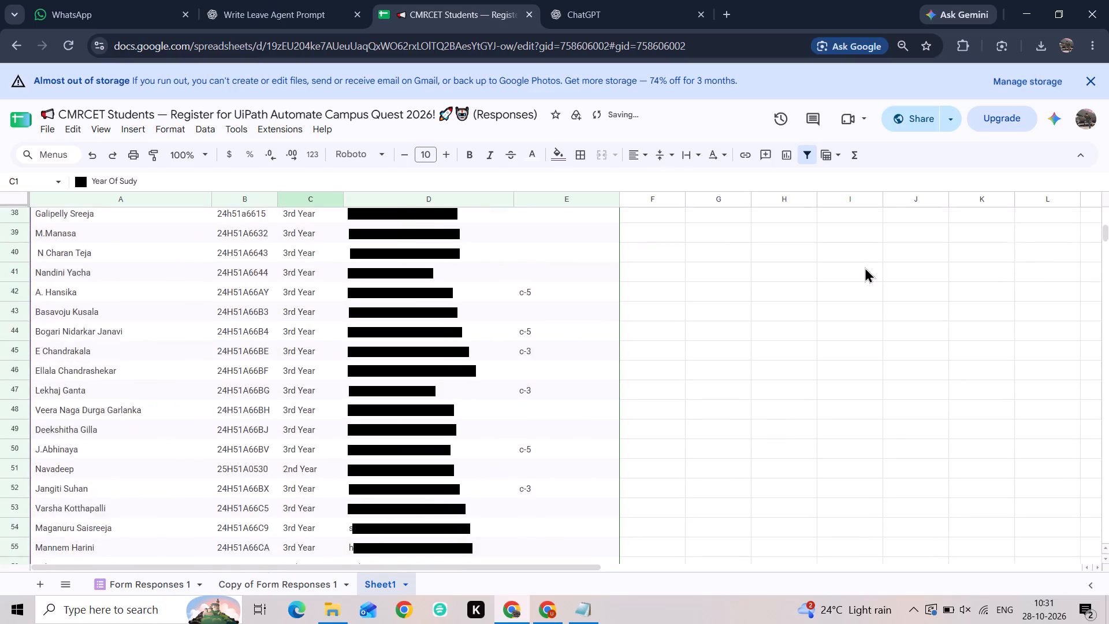
{"action": "scroll", "coordinate": [865, 267], "scroll_direction": "down", "scroll_amount": 8}
{"action": "scroll", "coordinate": [865, 267], "scroll_direction": "down", "scroll_amount": 19}
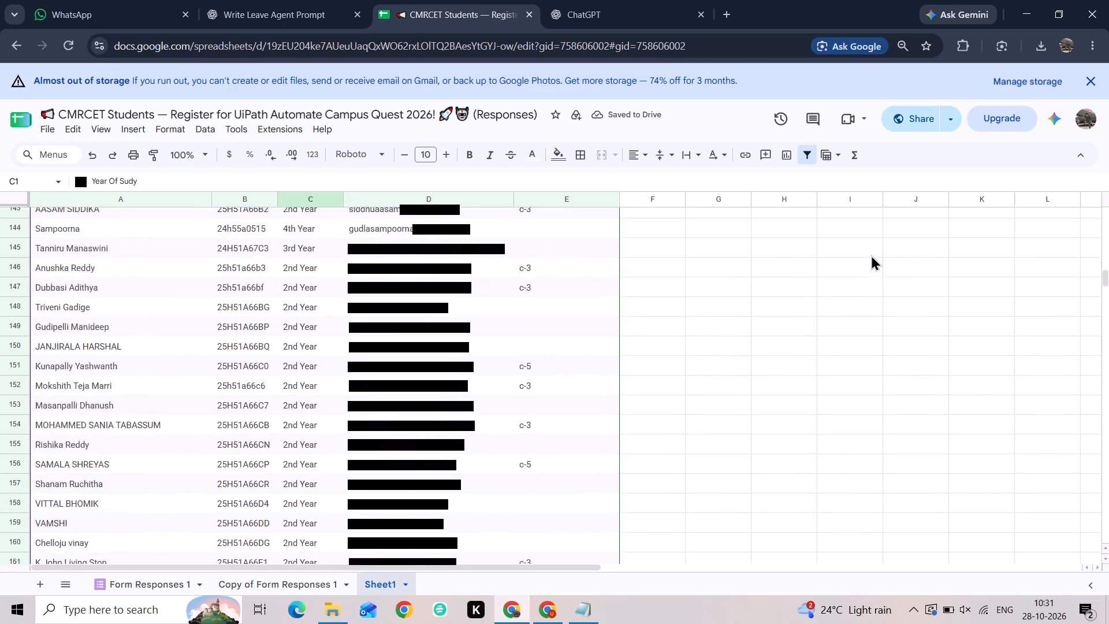
{"action": "scroll", "coordinate": [871, 255], "scroll_direction": "down", "scroll_amount": 20}
{"action": "scroll", "coordinate": [871, 255], "scroll_direction": "down", "scroll_amount": 5}
{"action": "scroll", "coordinate": [871, 255], "scroll_direction": "up", "scroll_amount": 3}
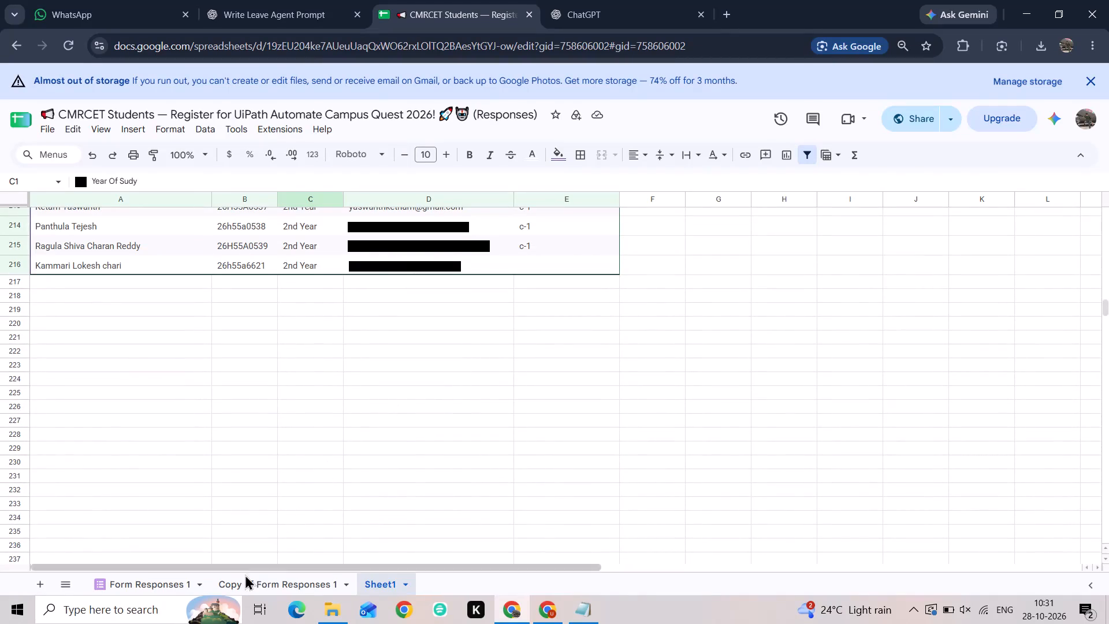
Examine the Form Responses 1 entries around the first 10/26/2026 submissions and compare them with the end of the Sheet1 list.
{"action": "left_click", "coordinate": [178, 585]}
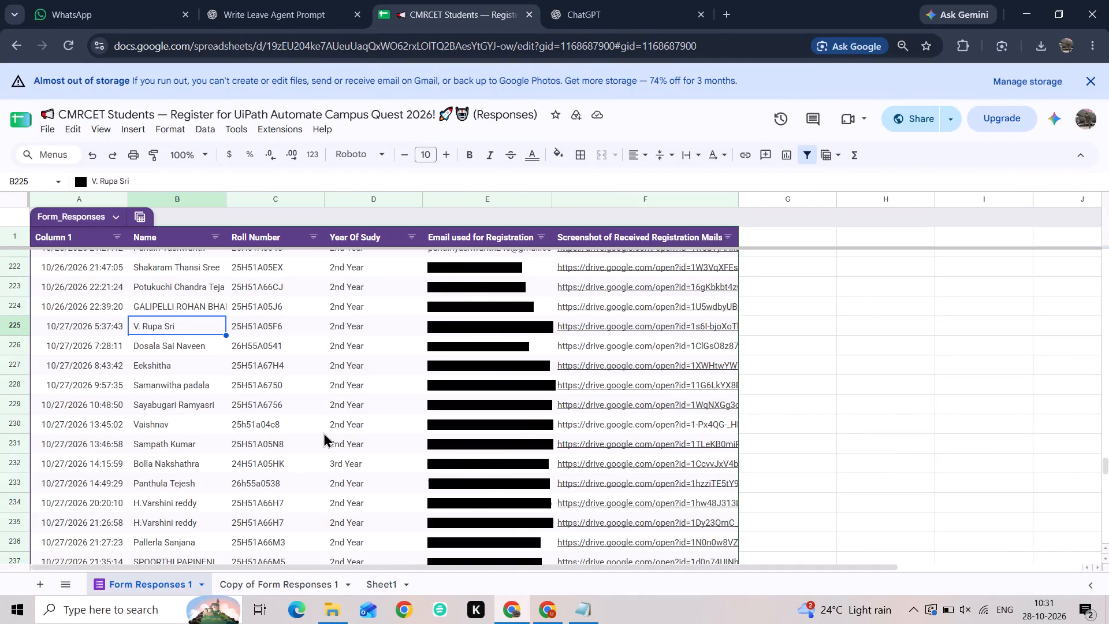
{"action": "scroll", "coordinate": [323, 432], "scroll_direction": "up", "scroll_amount": 6}
{"action": "scroll", "coordinate": [323, 432], "scroll_direction": "down", "scroll_amount": 2}
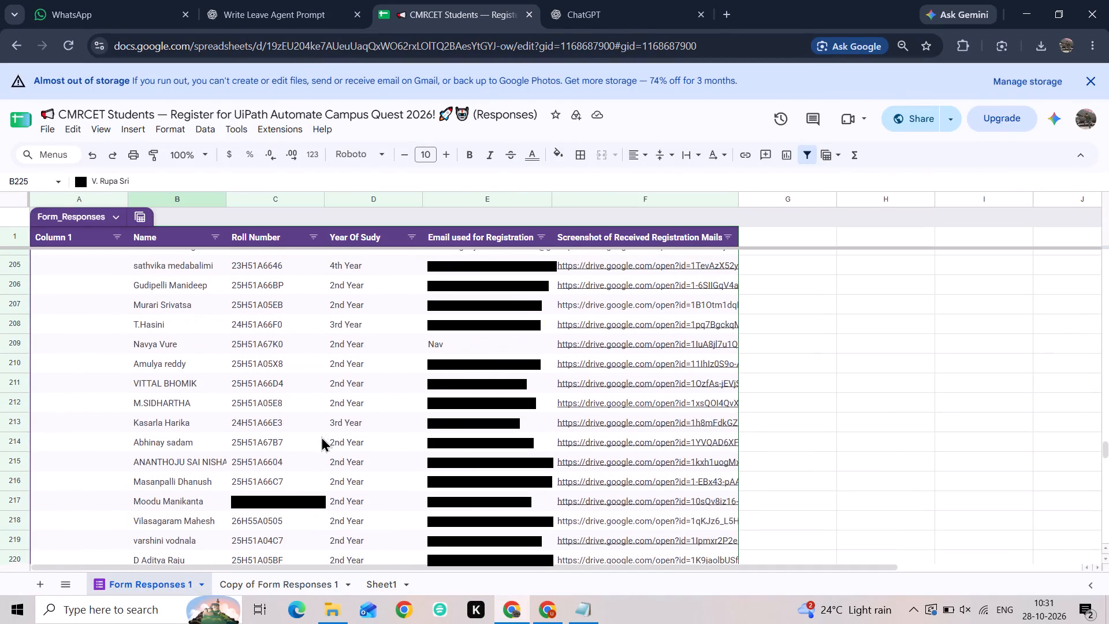
{"action": "scroll", "coordinate": [321, 436], "scroll_direction": "down", "scroll_amount": 1}
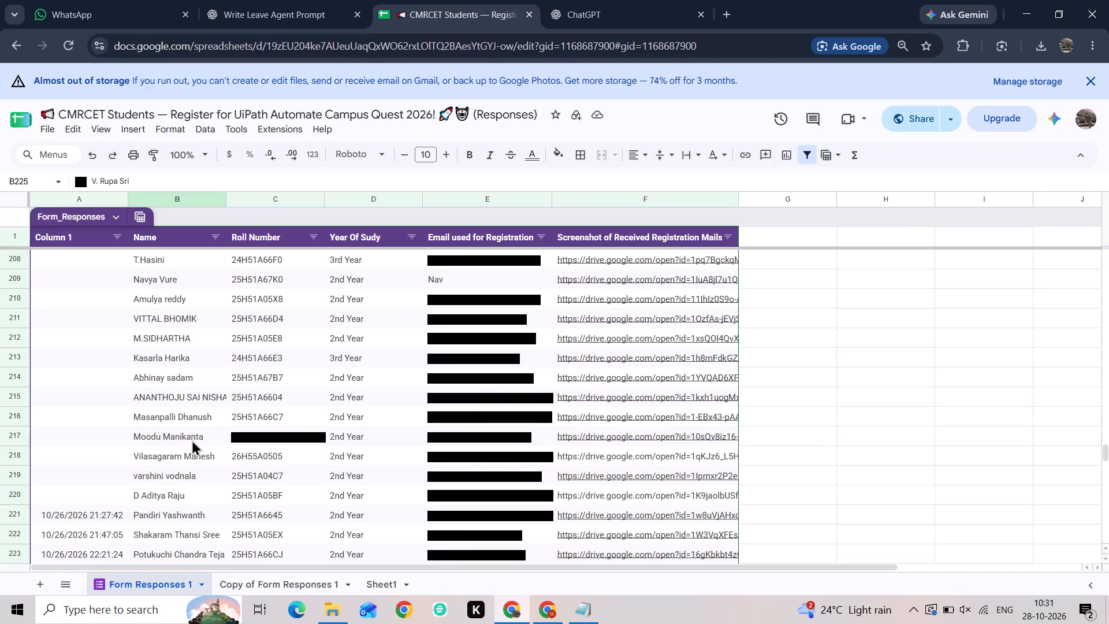
{"action": "scroll", "coordinate": [192, 440], "scroll_direction": "up", "scroll_amount": 1}
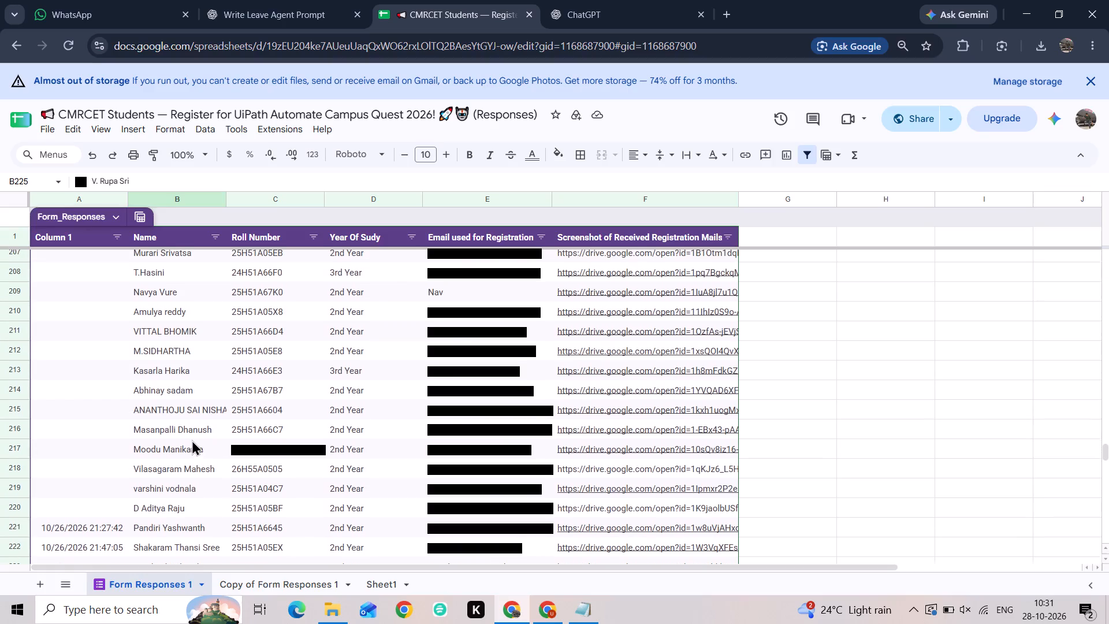
{"action": "scroll", "coordinate": [192, 440], "scroll_direction": "up", "scroll_amount": 1}
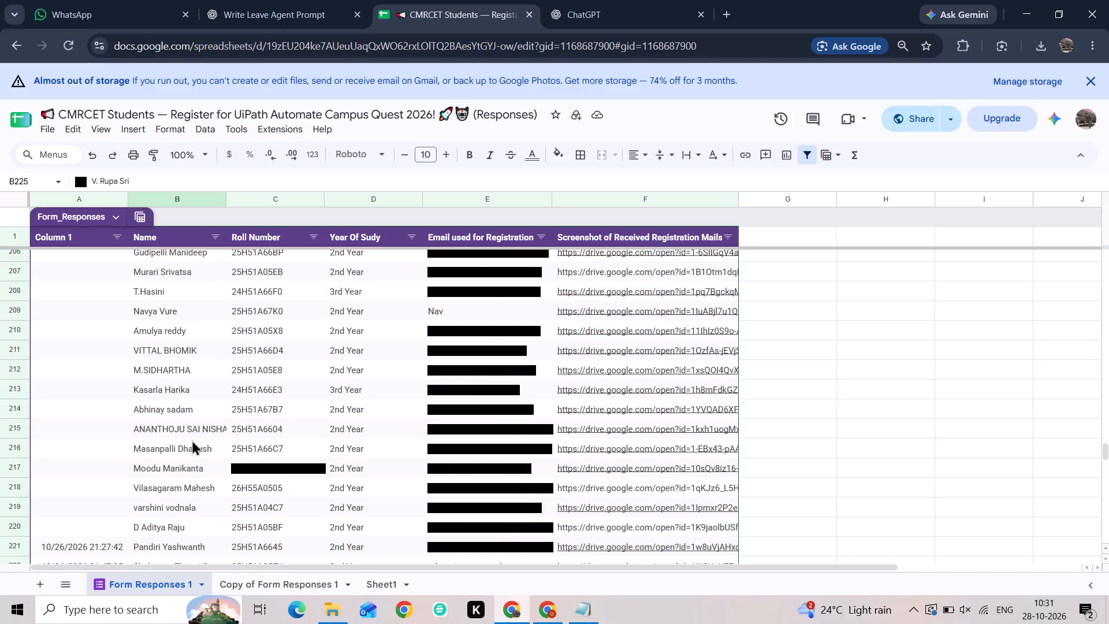
{"action": "scroll", "coordinate": [192, 440], "scroll_direction": "down", "scroll_amount": 1}
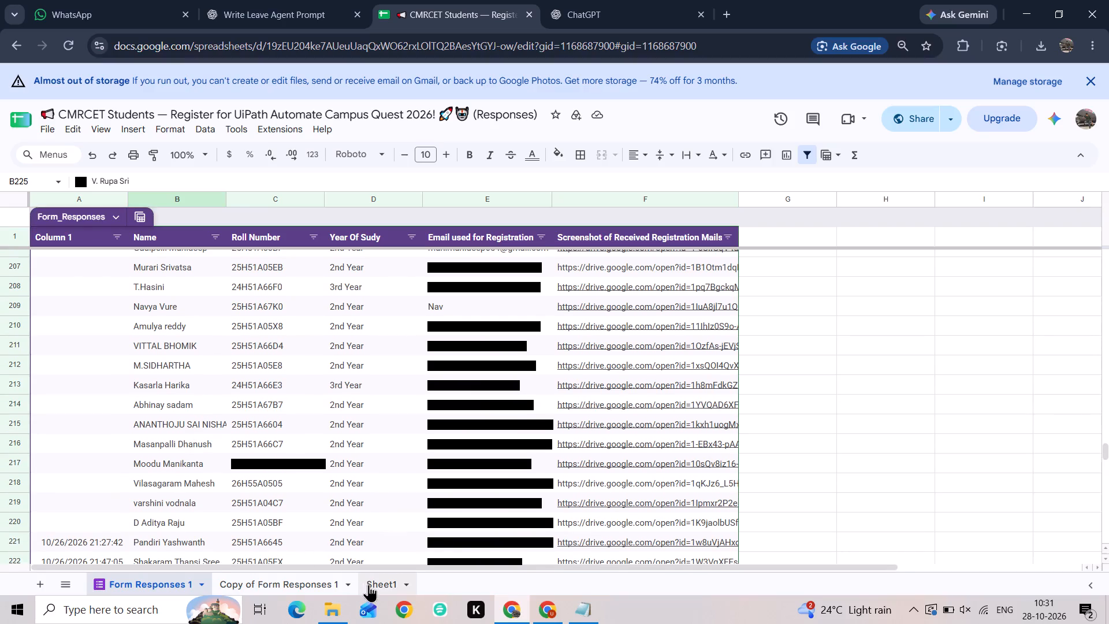
{"action": "left_click", "coordinate": [369, 584]}
{"action": "scroll", "coordinate": [223, 320], "scroll_direction": "up", "scroll_amount": 2}
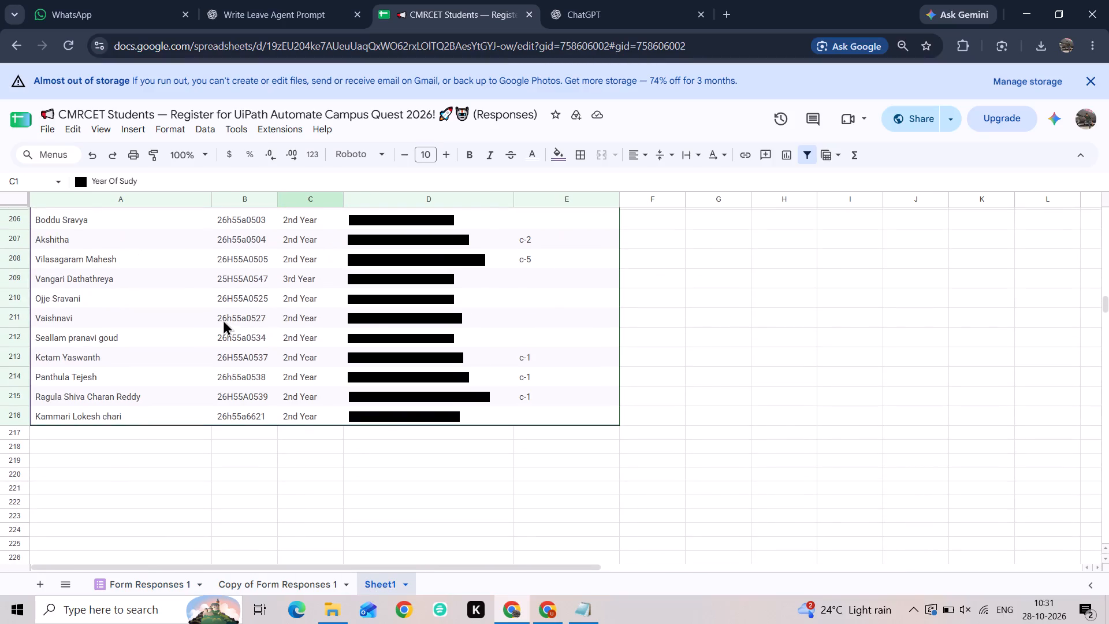
Recheck Form Responses 1 entries from about row 190 to row 225, comparing with Copy of Form Responses 1 and Sheet1.
{"action": "left_click", "coordinate": [154, 581]}
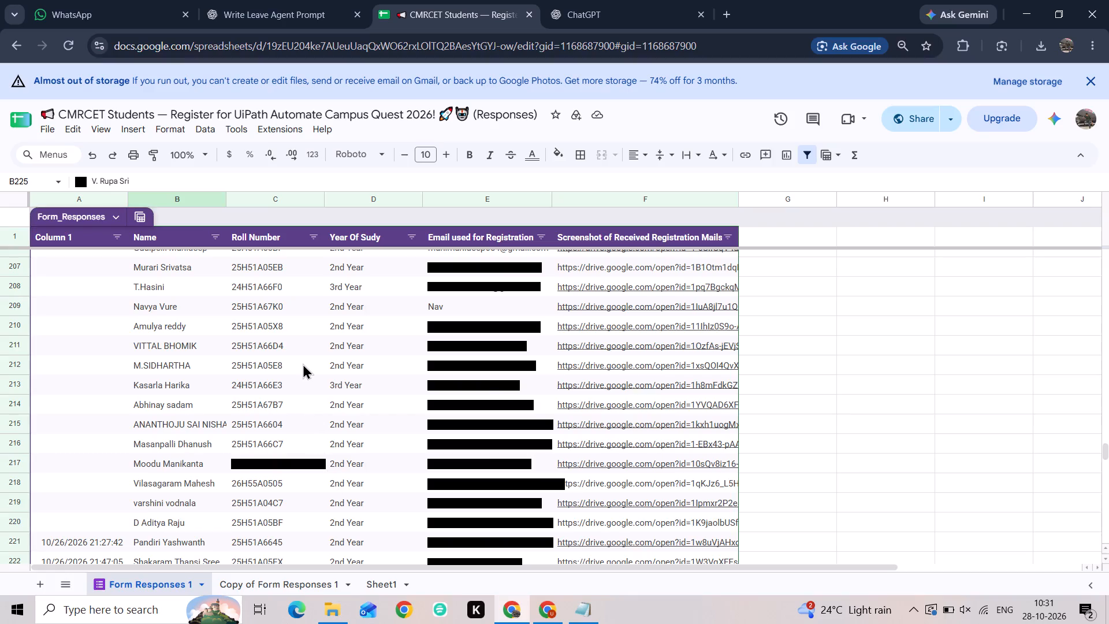
{"action": "scroll", "coordinate": [303, 363], "scroll_direction": "up", "scroll_amount": 1}
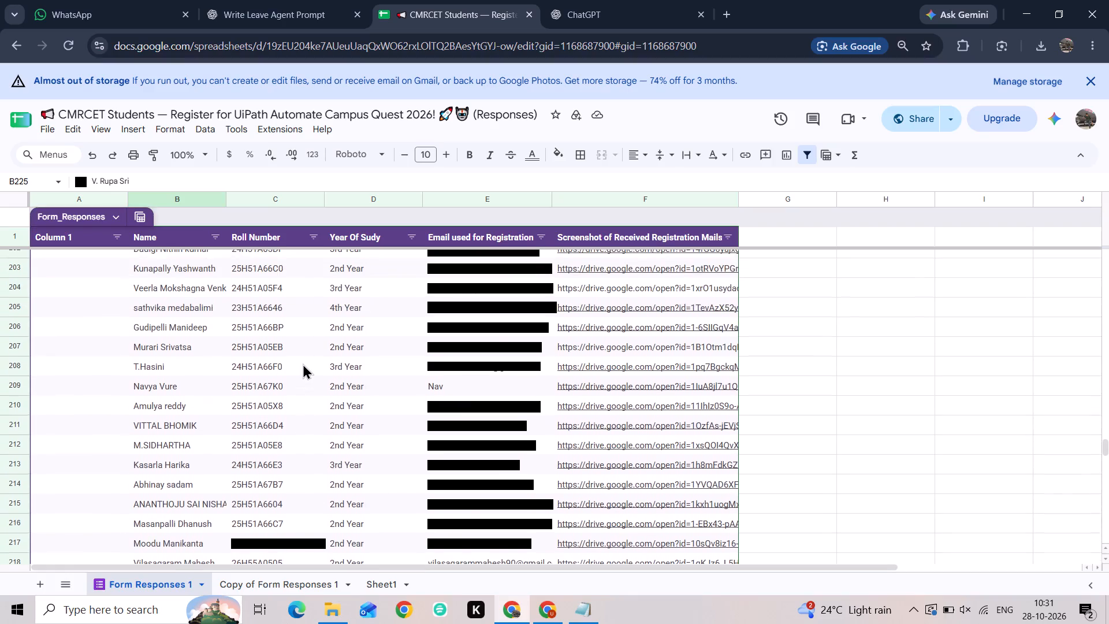
{"action": "scroll", "coordinate": [303, 363], "scroll_direction": "up", "scroll_amount": 2}
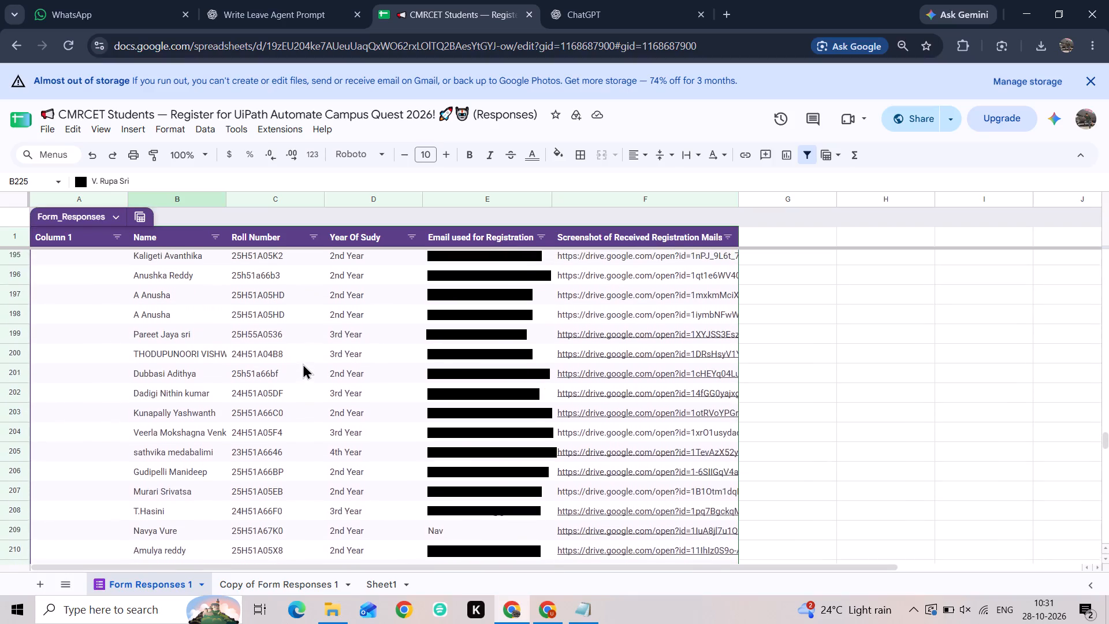
{"action": "scroll", "coordinate": [303, 363], "scroll_direction": "up", "scroll_amount": 1}
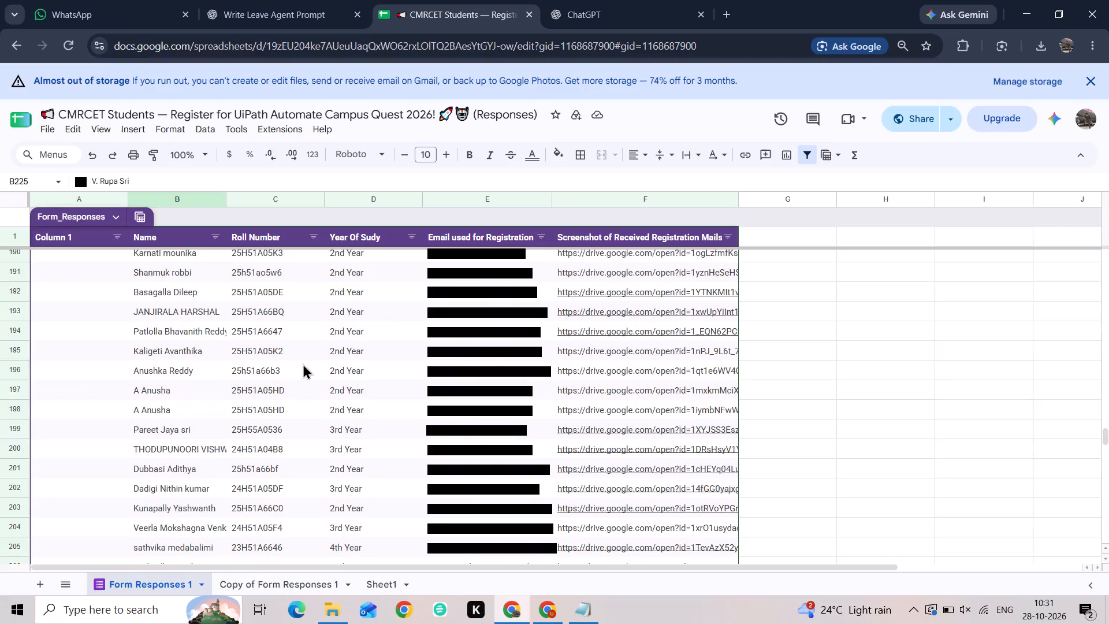
{"action": "scroll", "coordinate": [303, 363], "scroll_direction": "down", "scroll_amount": 5}
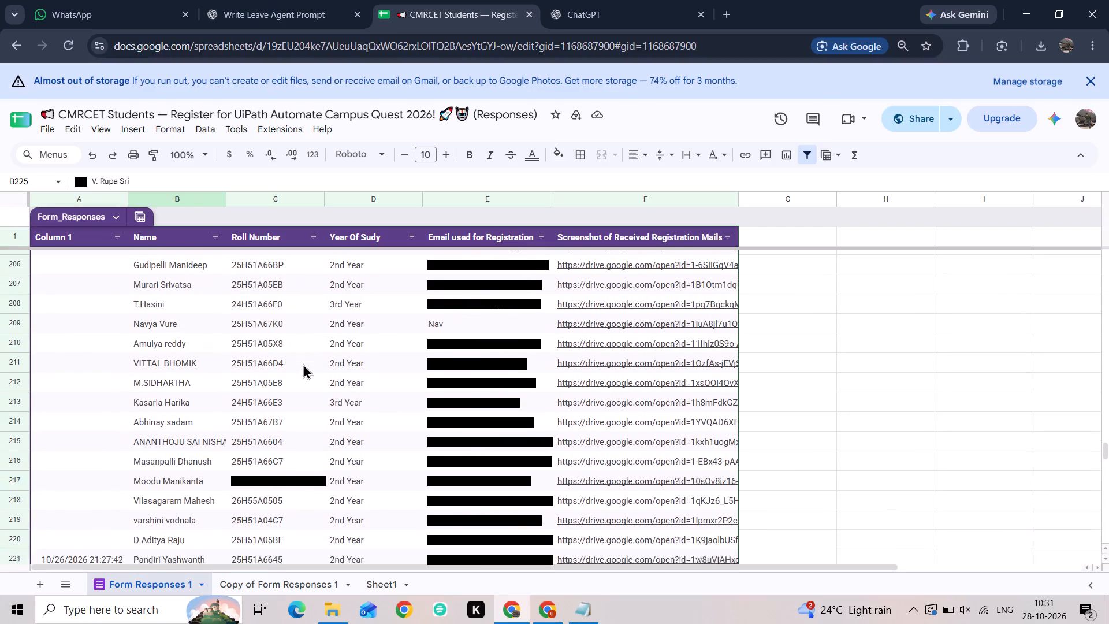
{"action": "scroll", "coordinate": [303, 363], "scroll_direction": "down", "scroll_amount": 1}
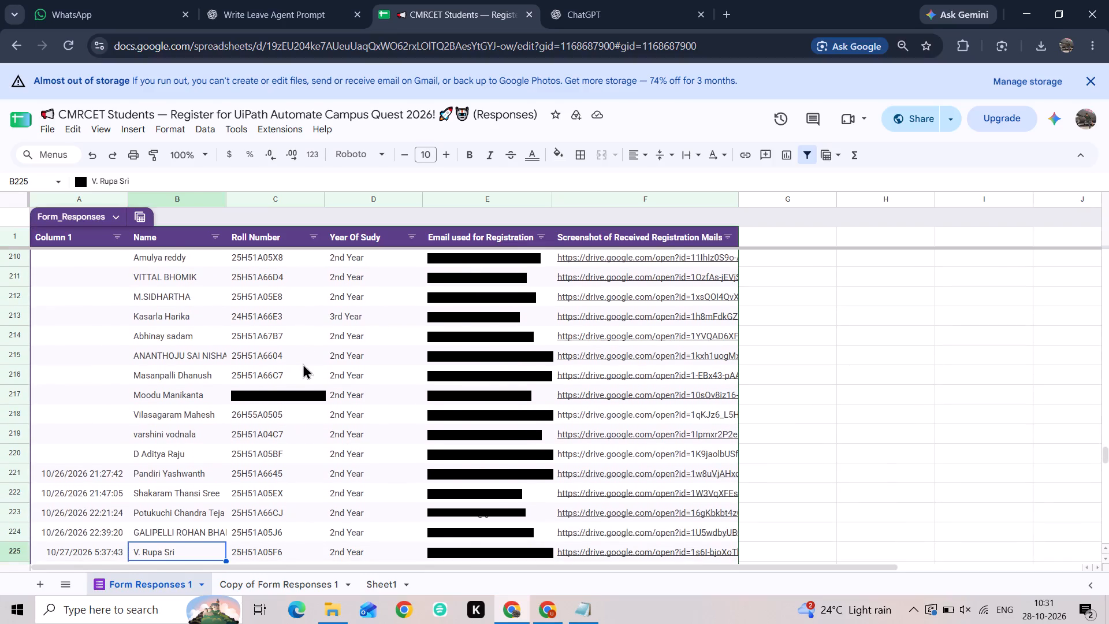
{"action": "left_click", "coordinate": [274, 589]}
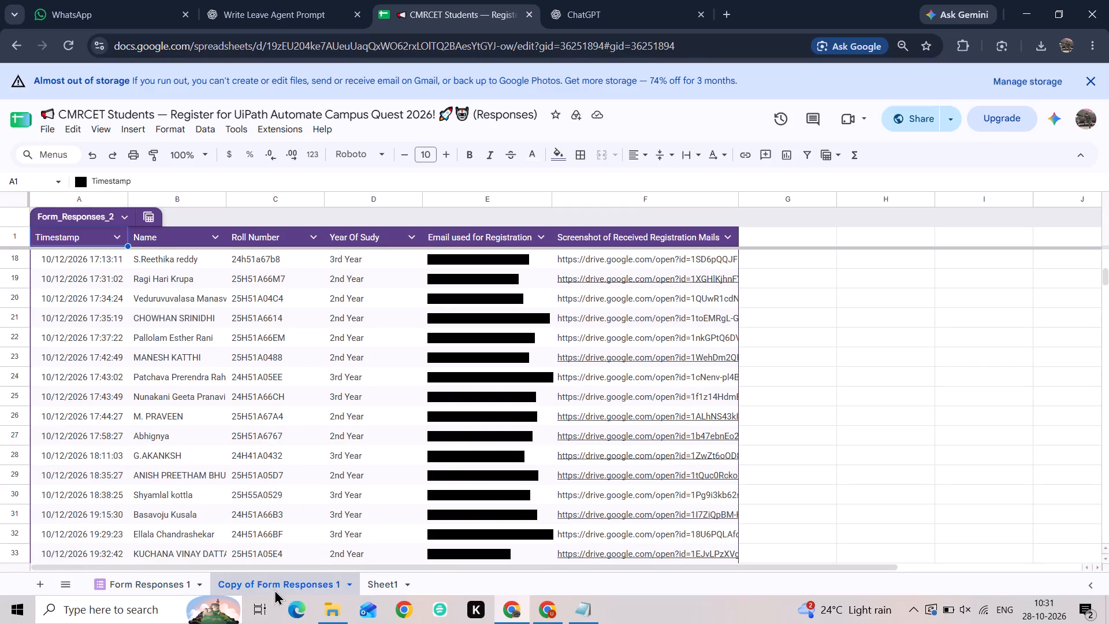
{"action": "left_click", "coordinate": [378, 587]}
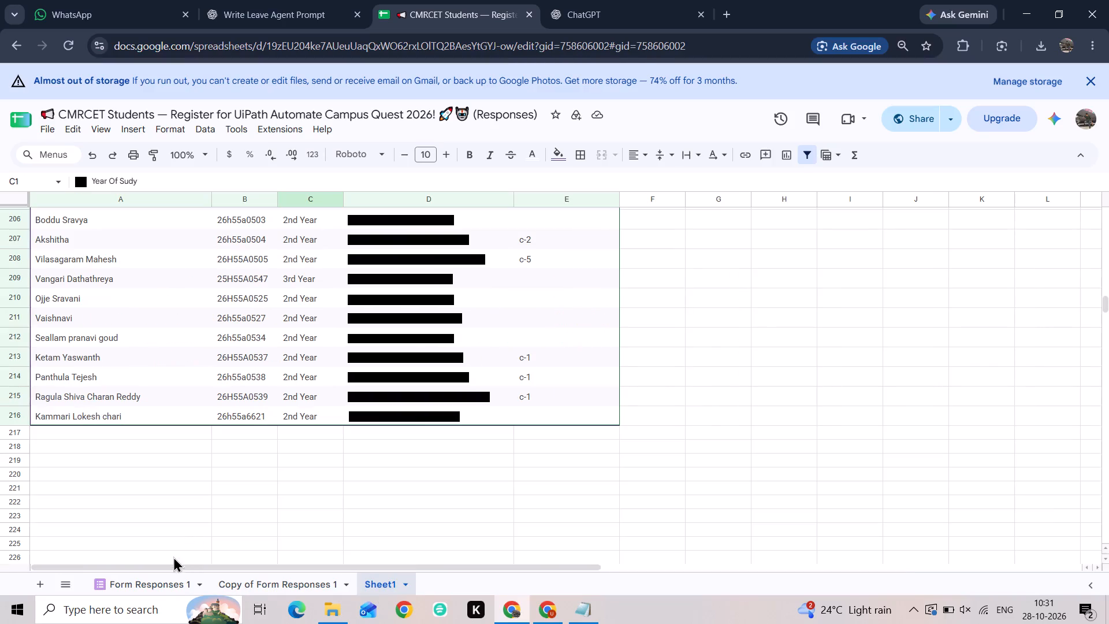
{"action": "left_click", "coordinate": [147, 588]}
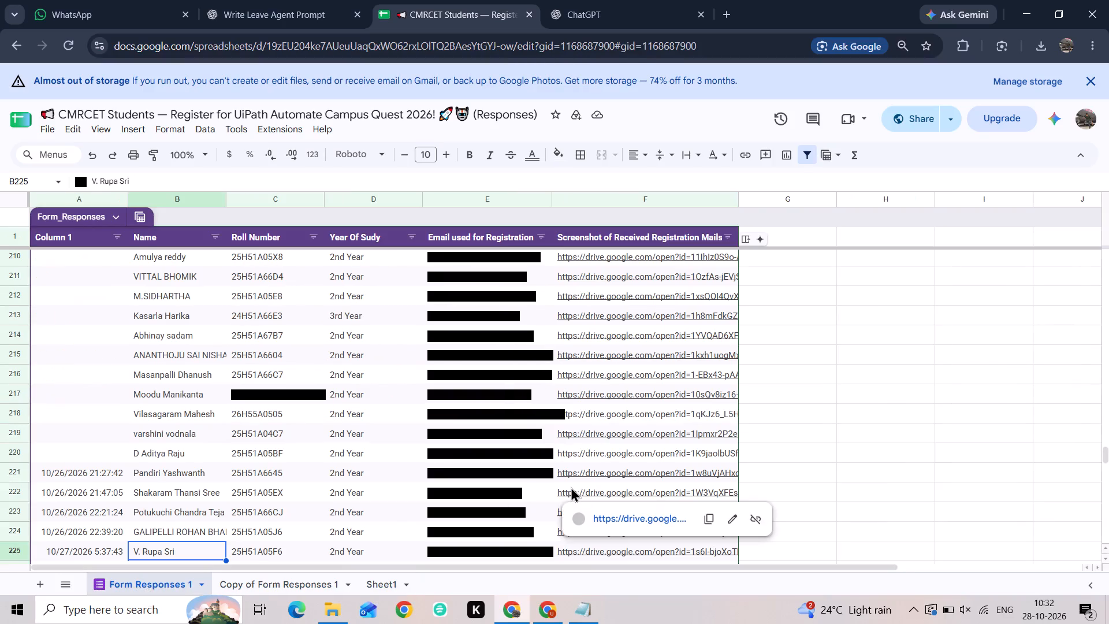
Search the Form Responses 1 sheet for 26.
{"action": "key", "text": "ctrl+f"}
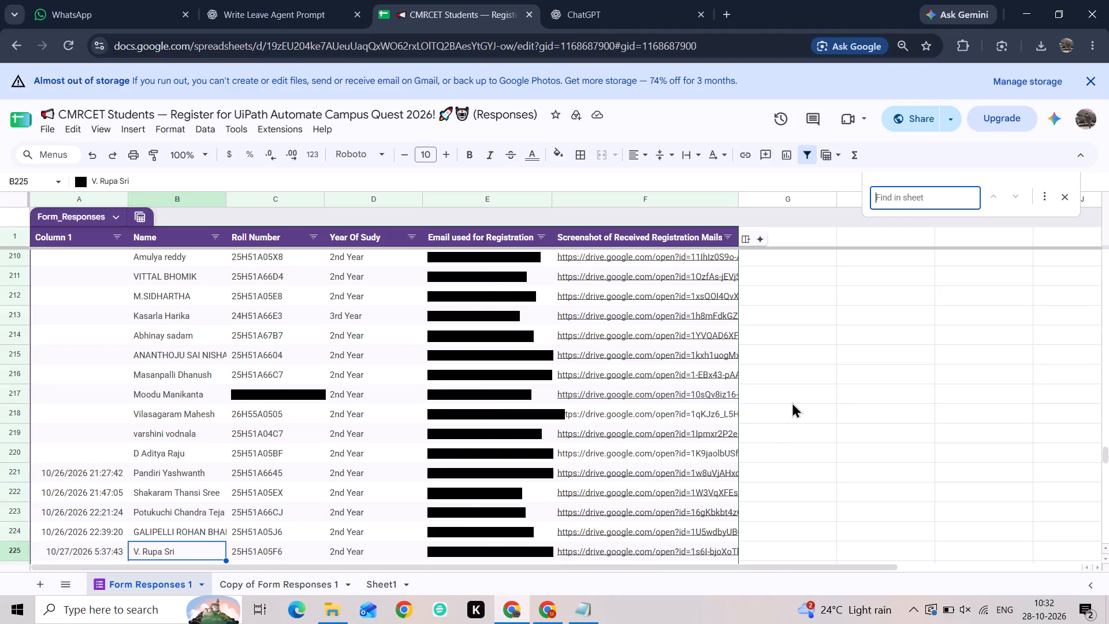
{"action": "type", "text": "26"}
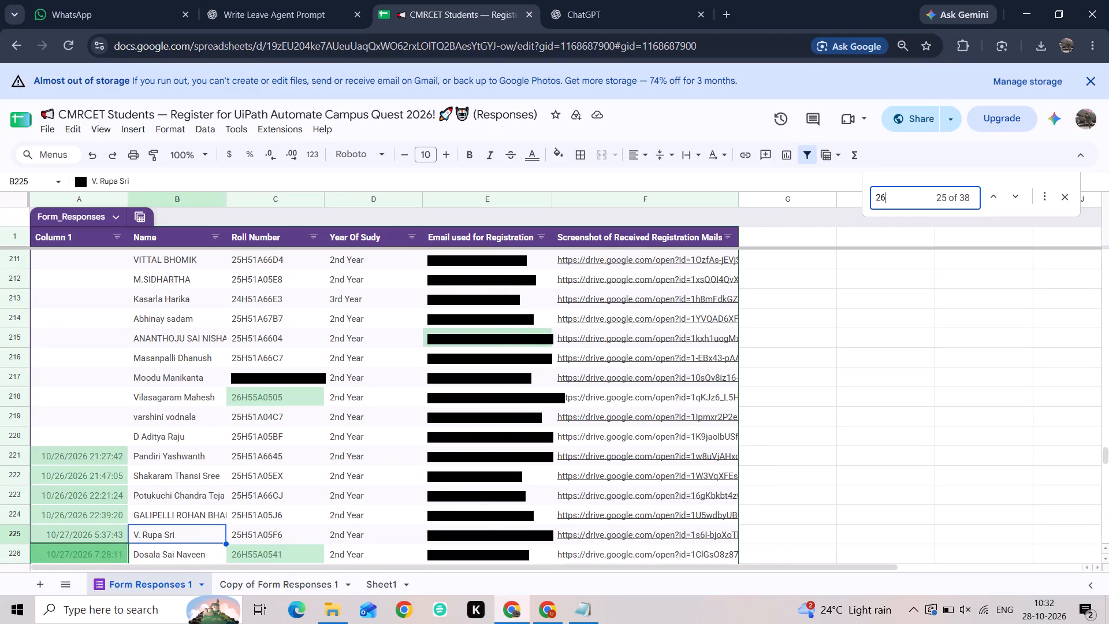
{"action": "key", "text": "alt+Tab"}
{"action": "key", "text": "alt+Tab"}
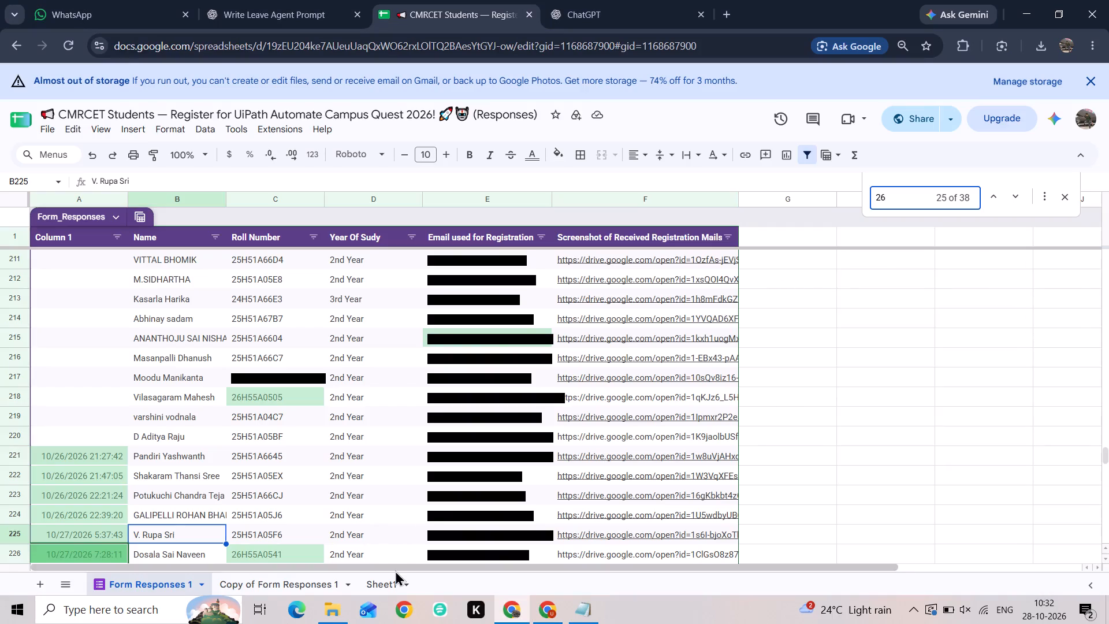
Copy the roll number from the last row of the Sheet1 list and search for it in Form Responses 1.
{"action": "left_click", "coordinate": [383, 580]}
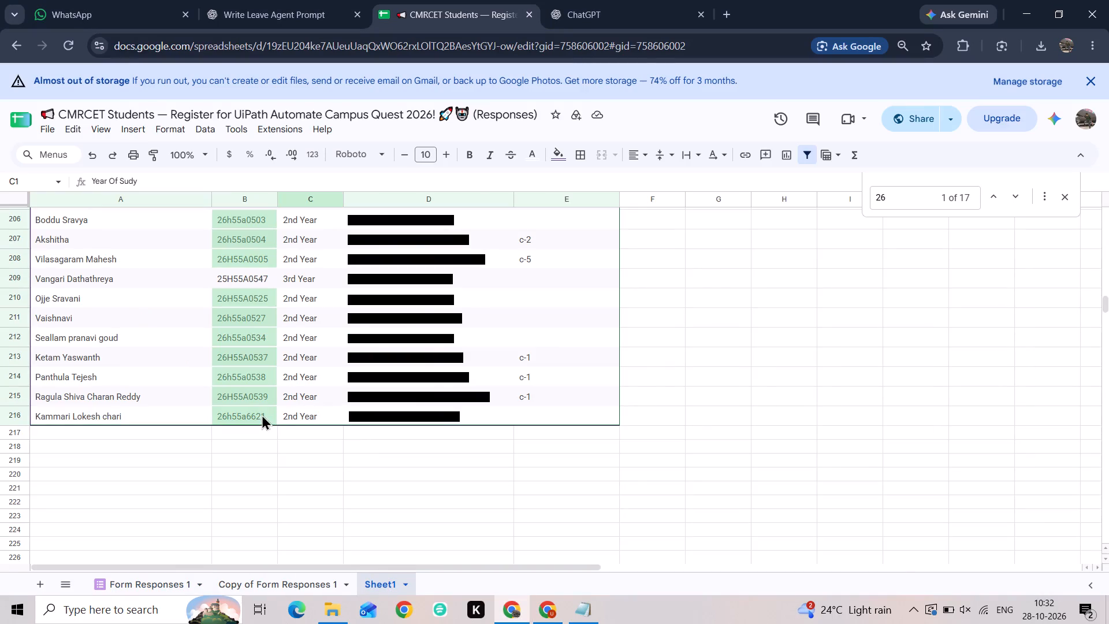
{"action": "left_click", "coordinate": [262, 414]}
{"action": "left_click", "coordinate": [285, 184], "text": "ctrl"}
{"action": "key", "text": "ctrl+a"}
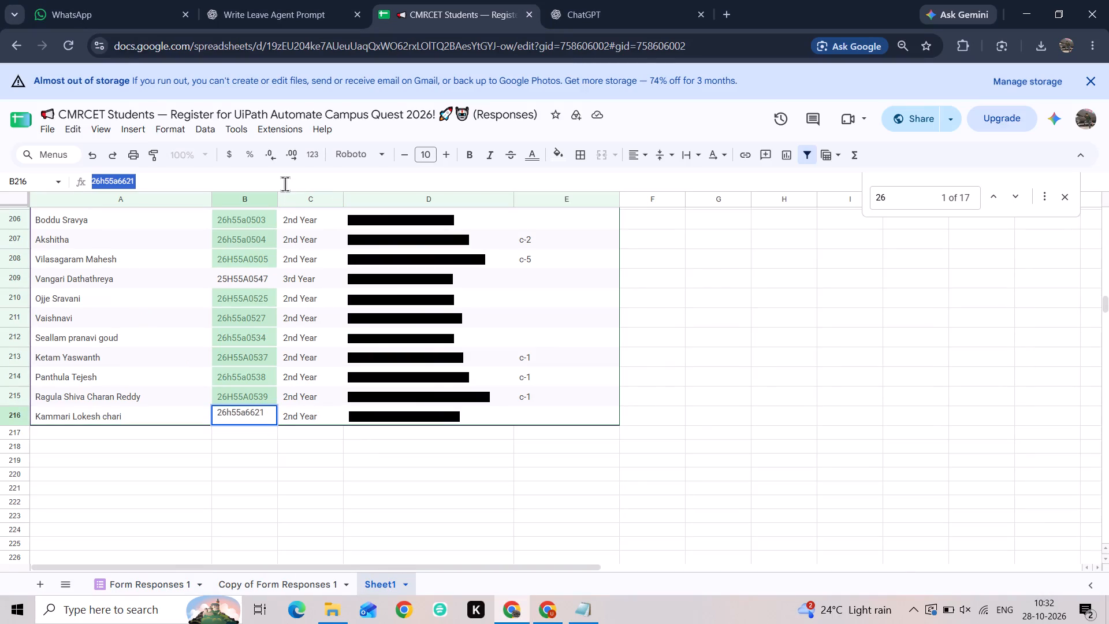
{"action": "key", "text": "ctrl+c"}
{"action": "key", "text": "alt+Tab"}
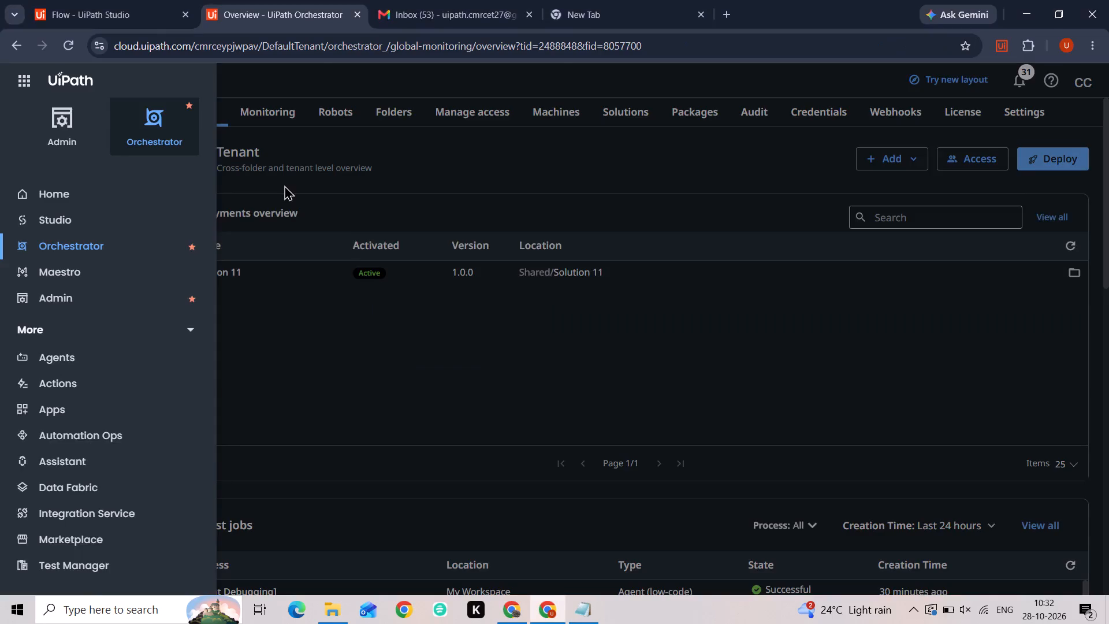
{"action": "key", "text": "alt+Tab"}
{"action": "left_click", "coordinate": [145, 575]}
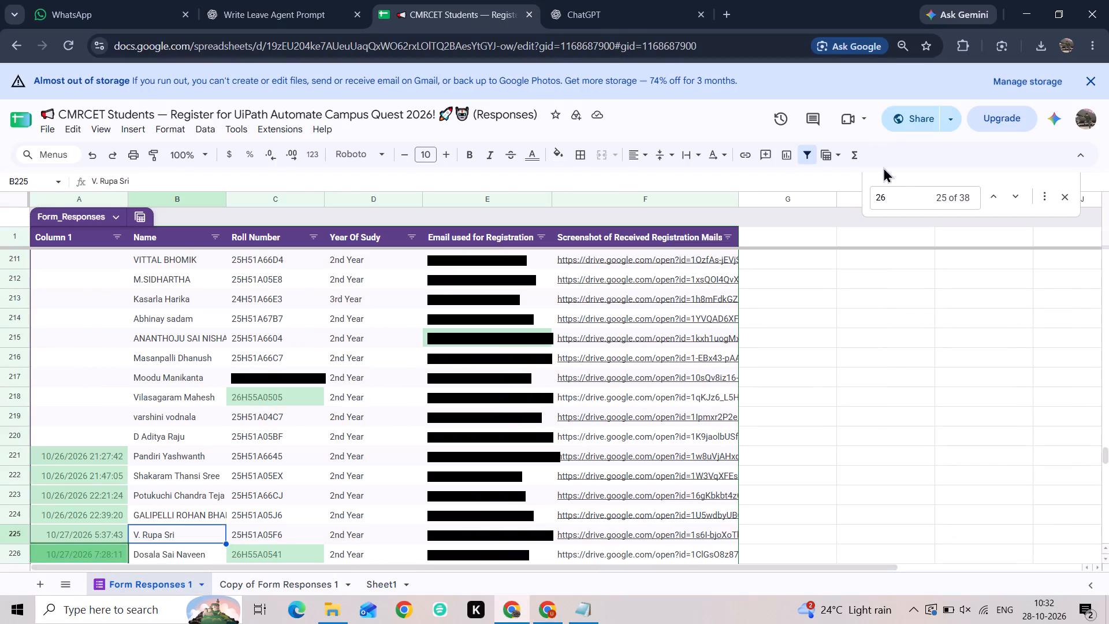
{"action": "left_click", "coordinate": [901, 191], "text": "ctrl"}
{"action": "key", "text": "ctrl+a"}
{"action": "key", "text": "ctrl+v"}
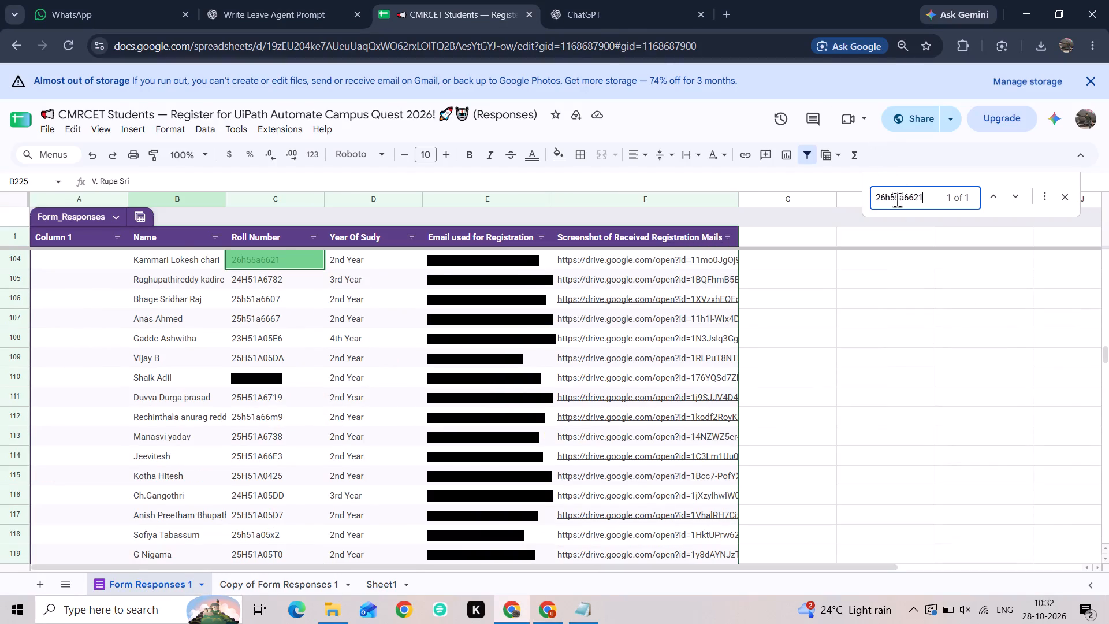
{"action": "left_click", "coordinate": [1067, 198]}
Copy the roll number from row 218 of Form Responses 1 and search for it in Sheet1.
{"action": "scroll", "coordinate": [561, 319], "scroll_direction": "down", "scroll_amount": 8}
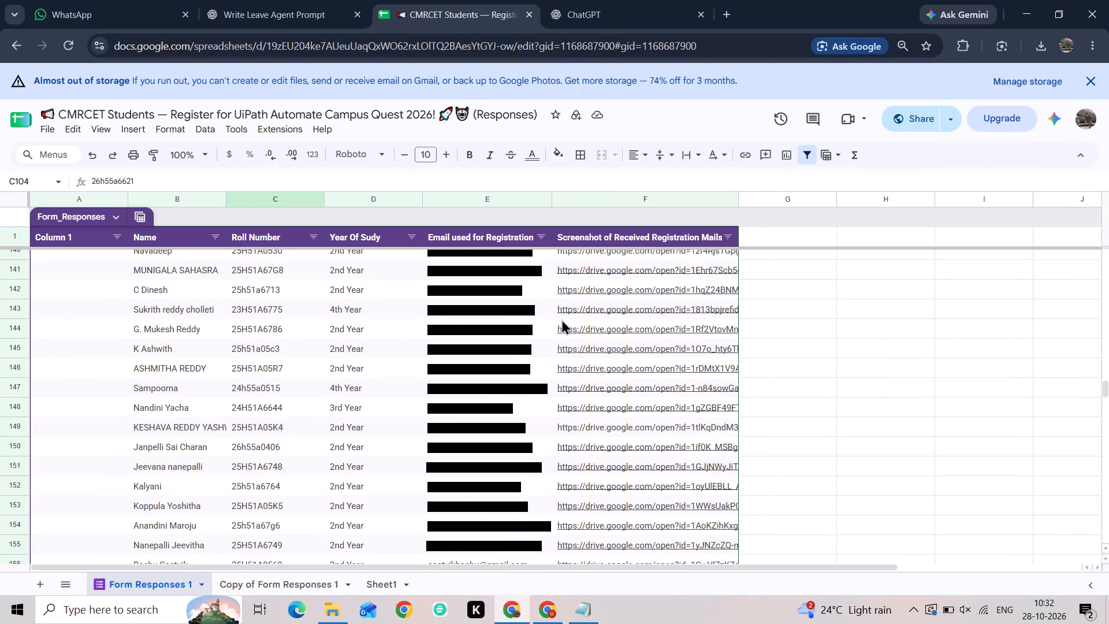
{"action": "scroll", "coordinate": [561, 319], "scroll_direction": "down", "scroll_amount": 15}
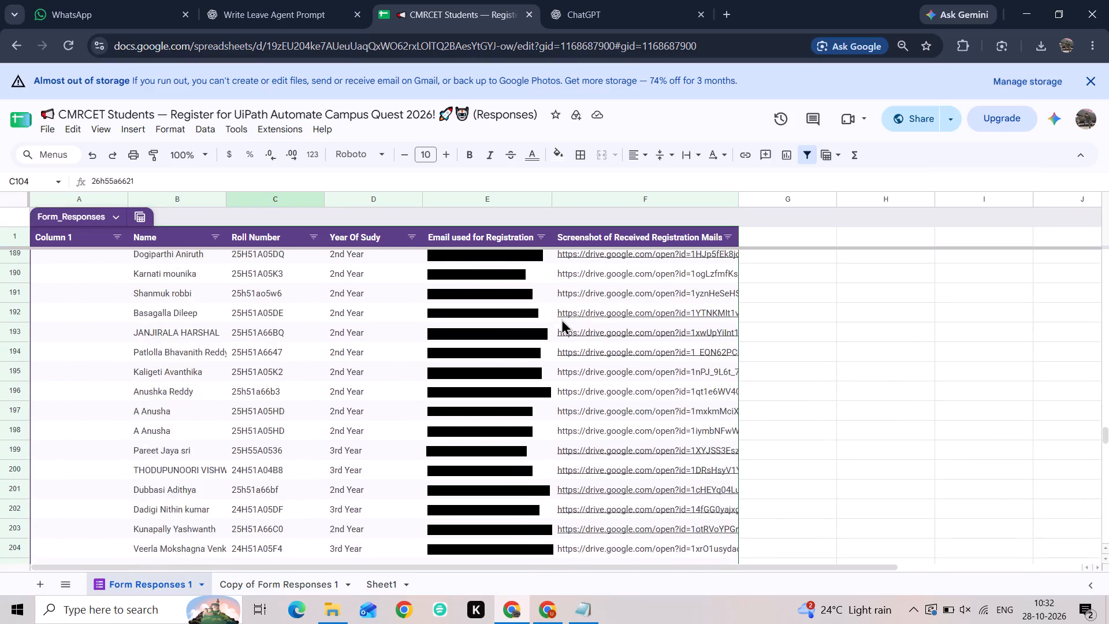
{"action": "scroll", "coordinate": [561, 319], "scroll_direction": "down", "scroll_amount": 6}
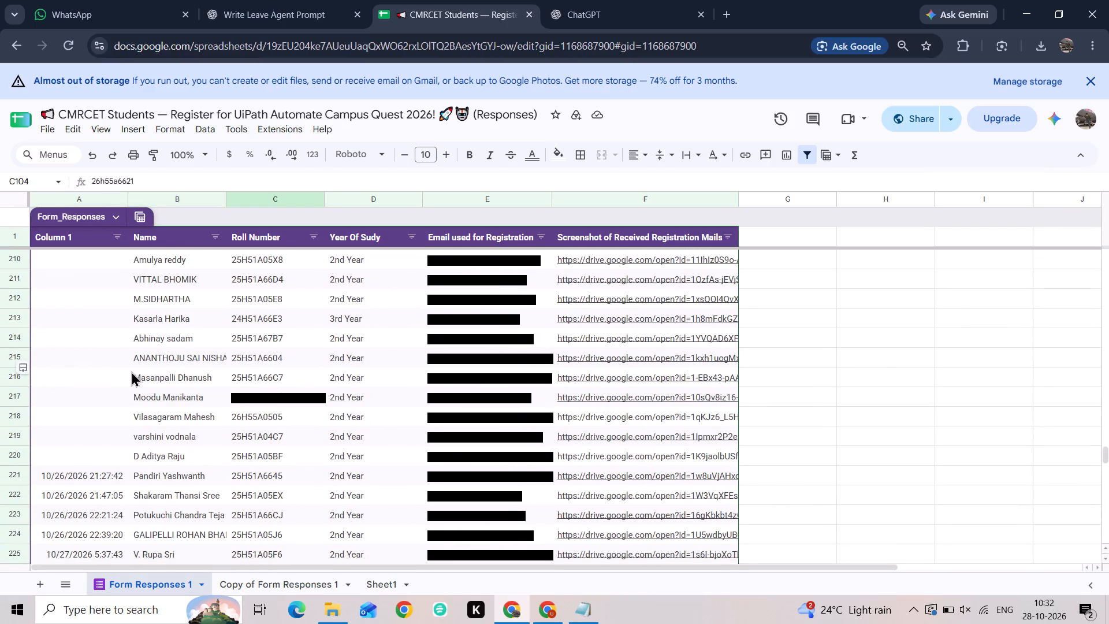
{"action": "left_click", "coordinate": [168, 379]}
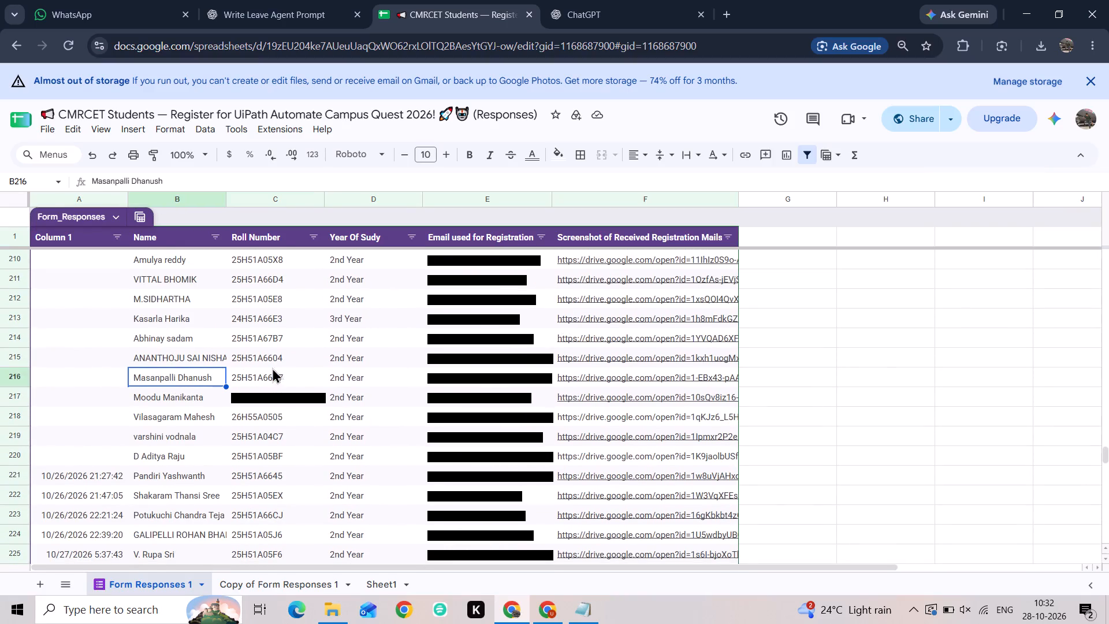
{"action": "left_click", "coordinate": [284, 415]}
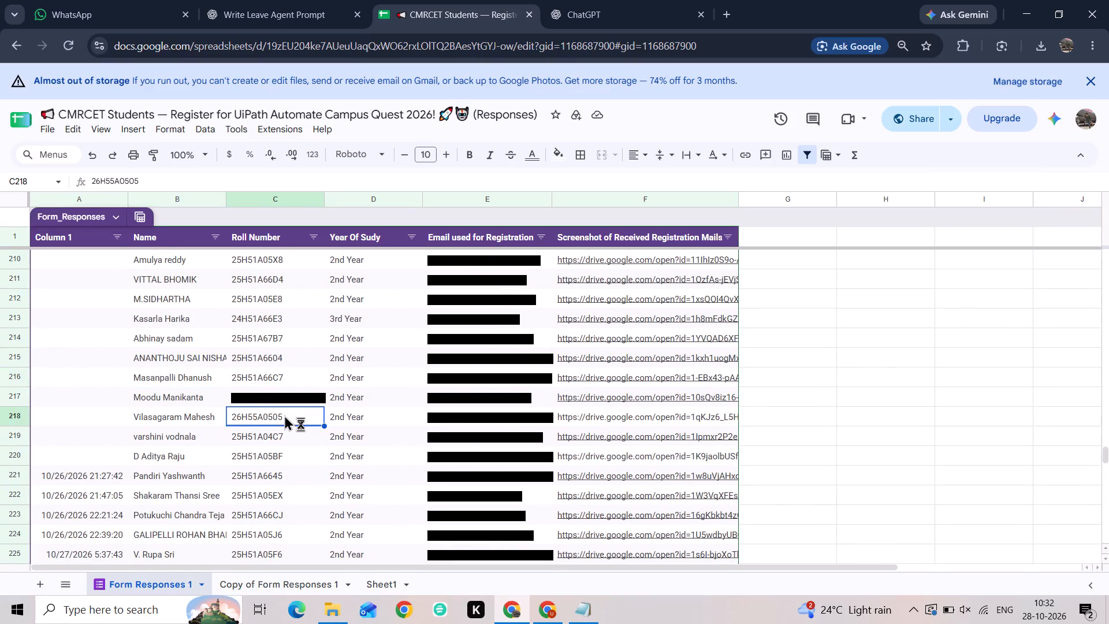
{"action": "left_click", "coordinate": [322, 177]}
{"action": "key", "text": "ctrl+a"}
{"action": "key", "text": "ctrl+c"}
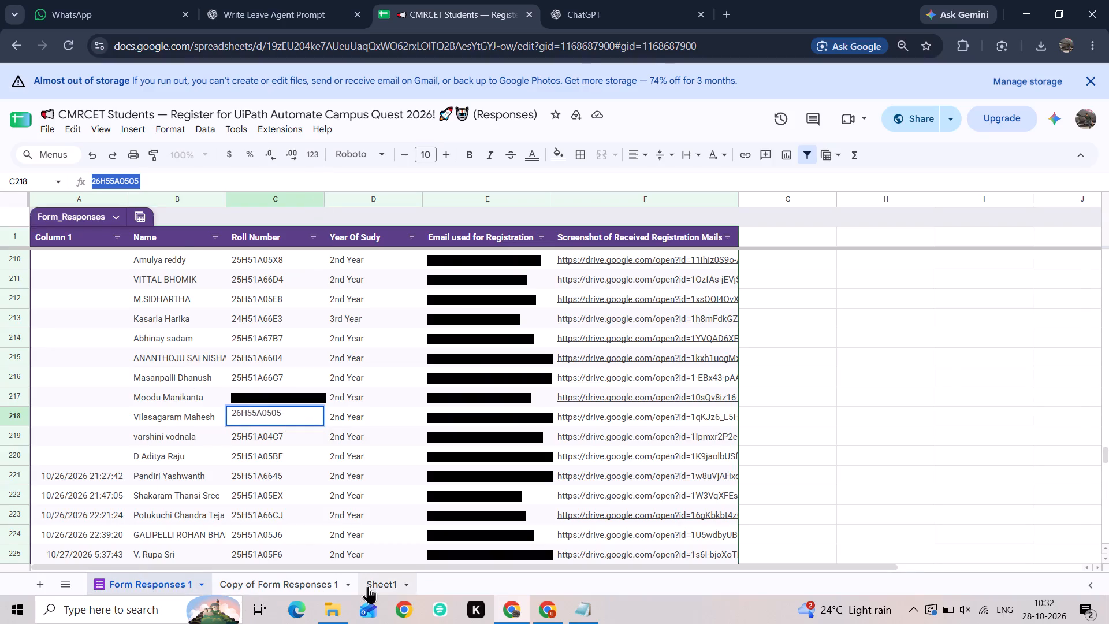
{"action": "left_click", "coordinate": [368, 586]}
{"action": "left_click", "coordinate": [772, 366]}
{"action": "key", "text": "ctrl+f"}
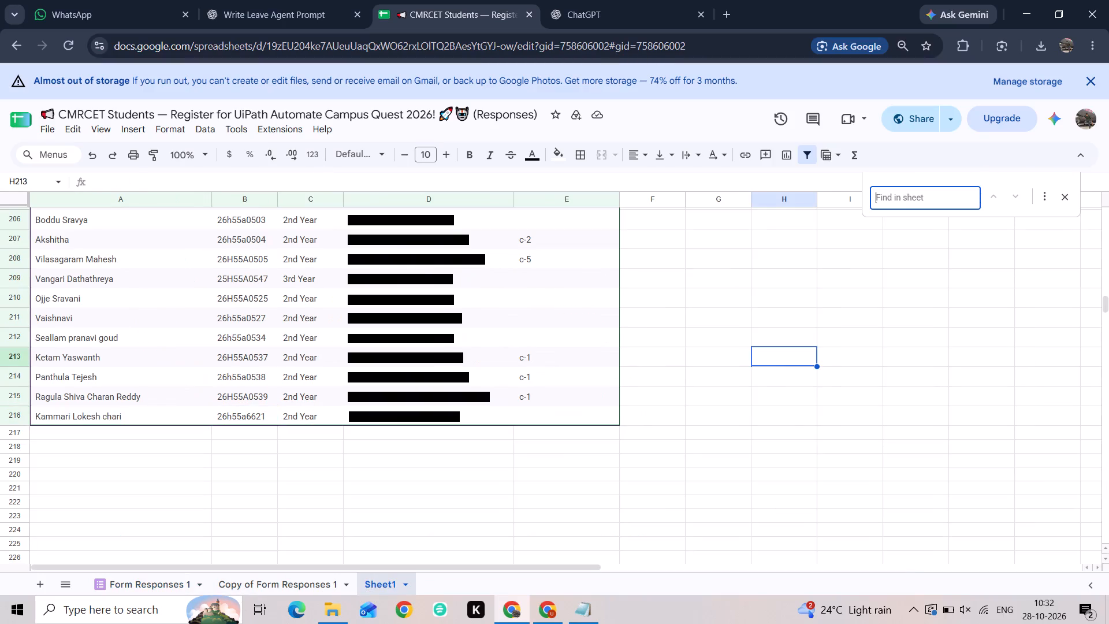
{"action": "key", "text": "ctrl+v"}
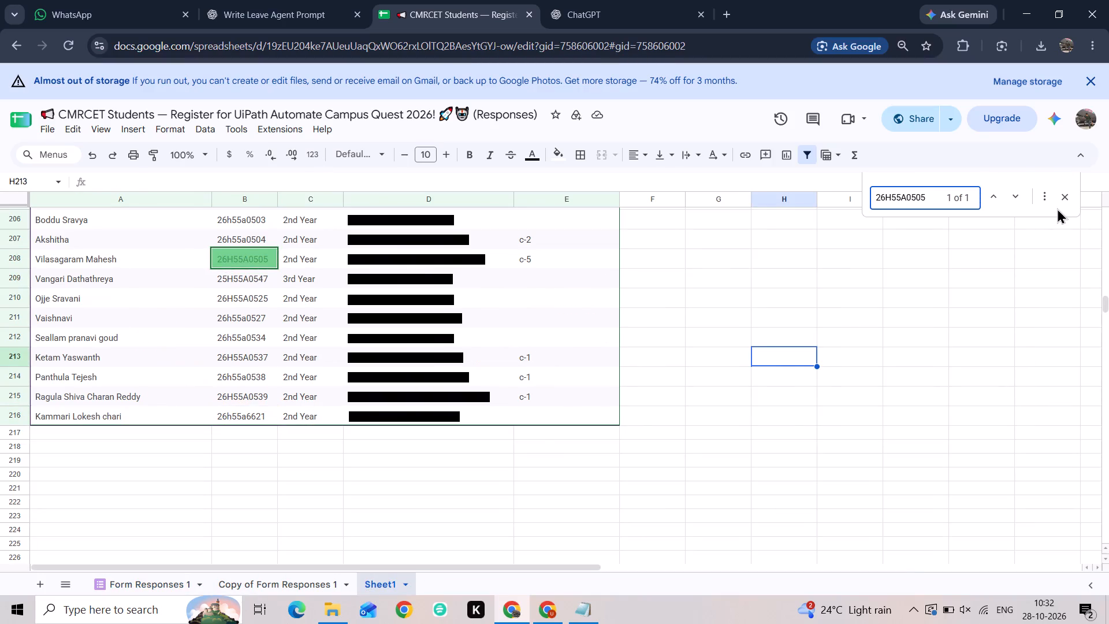
{"action": "left_click", "coordinate": [1068, 195]}
{"action": "key", "text": "alt+Tab"}
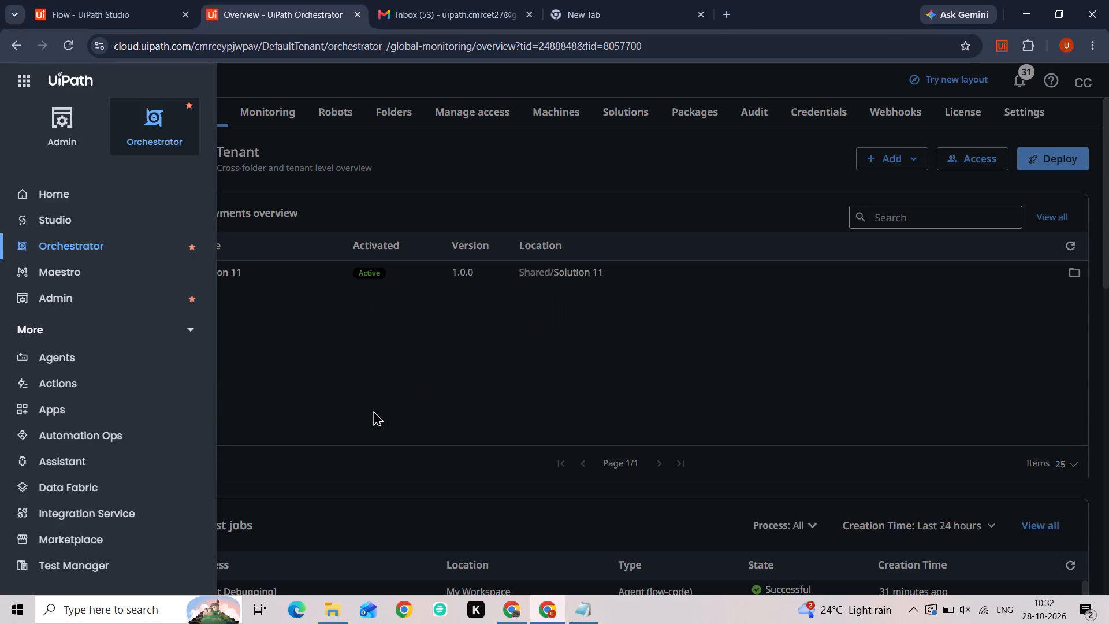
{"action": "key", "text": "alt+Tab"}
Copy the roll number from row 220 of Form Responses 1 and search for it in Sheet1.
{"action": "left_click", "coordinate": [168, 587]}
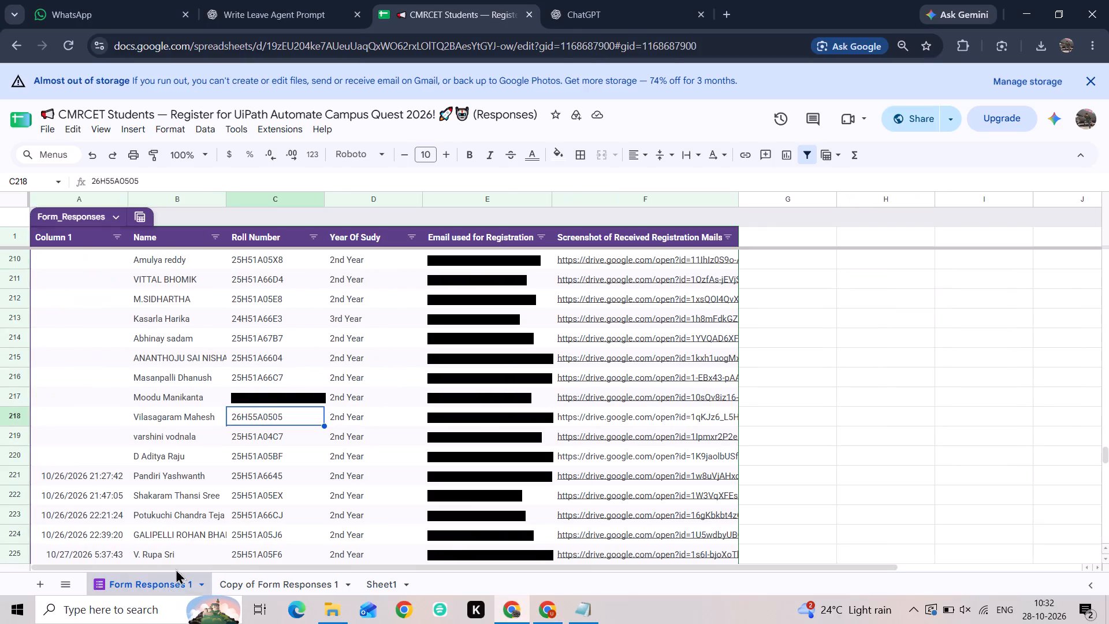
{"action": "left_click", "coordinate": [280, 446]}
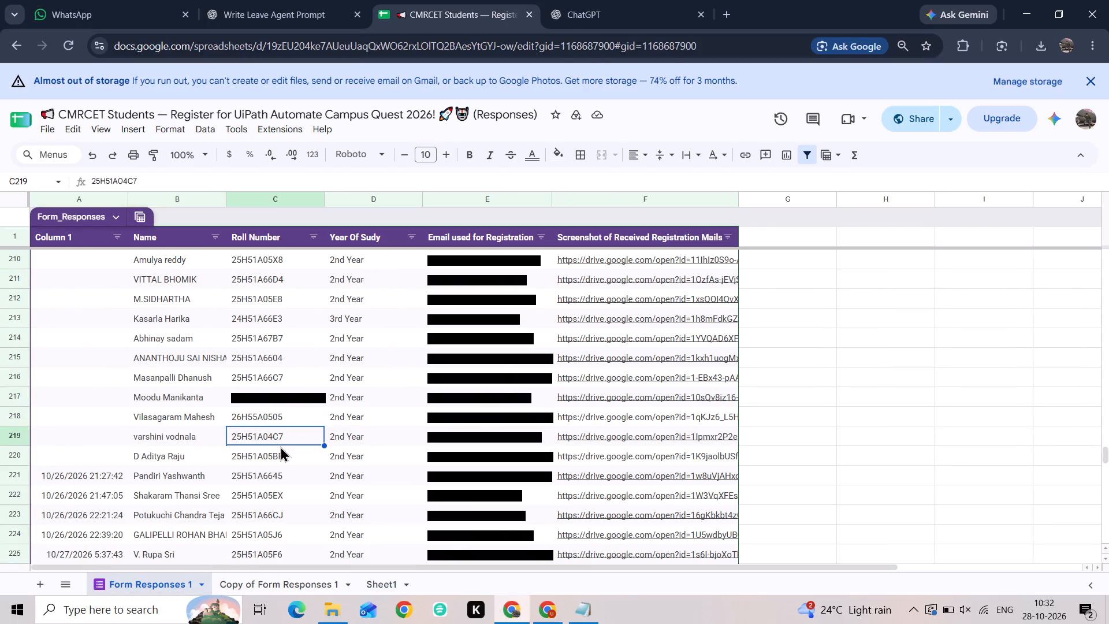
{"action": "left_click", "coordinate": [303, 456]}
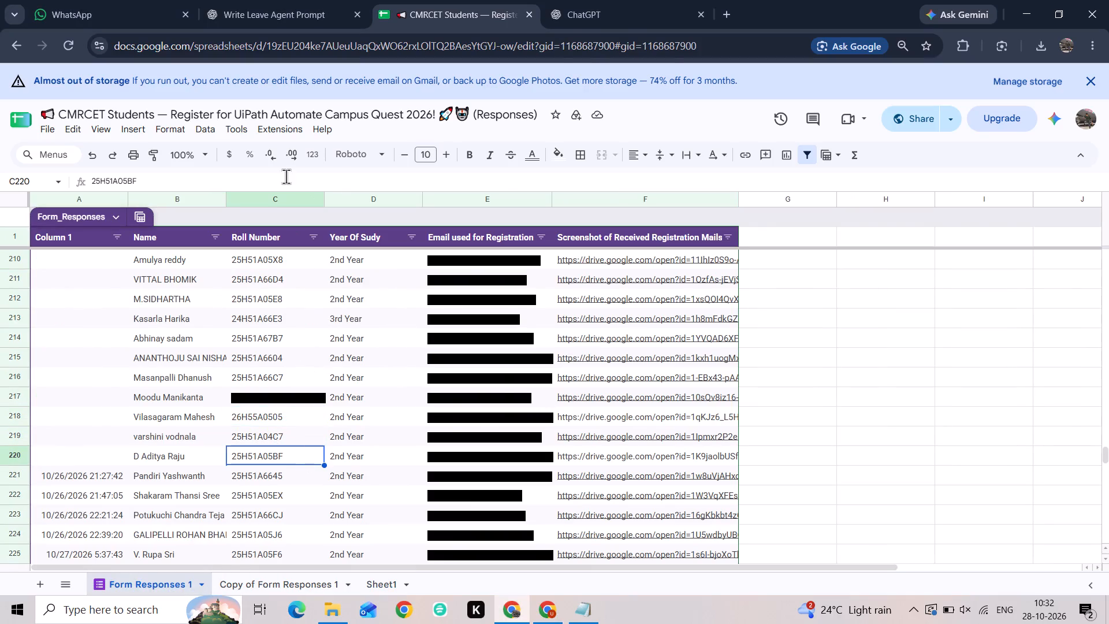
{"action": "left_click", "coordinate": [286, 176]}
{"action": "key", "text": "ctrl+a"}
{"action": "key", "text": "ctrl+c"}
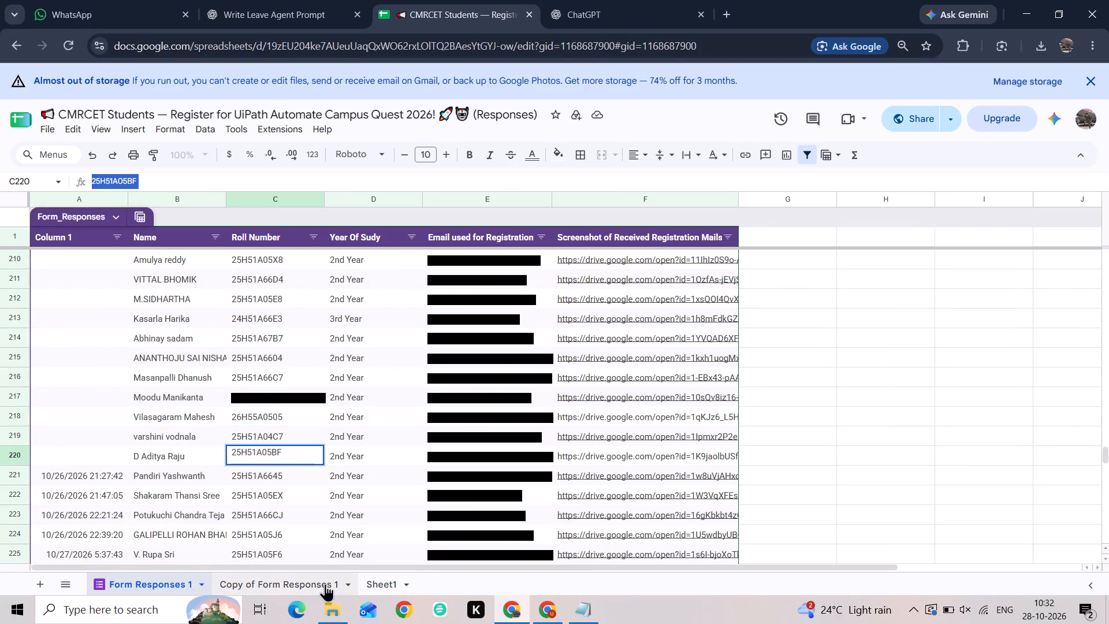
{"action": "left_click", "coordinate": [364, 579]}
{"action": "left_click", "coordinate": [748, 352]}
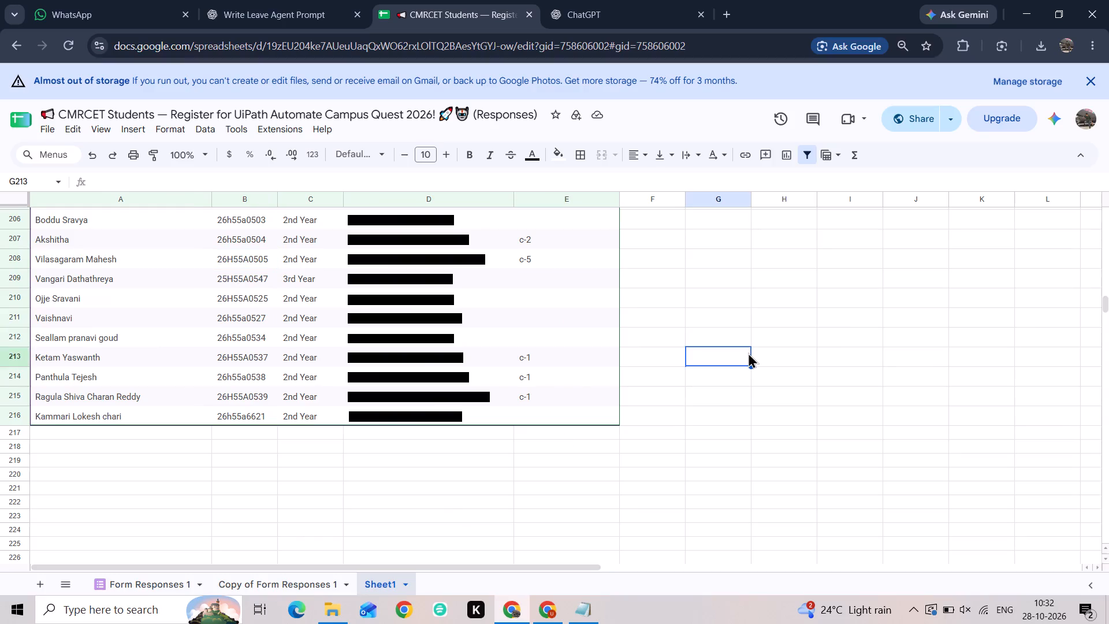
{"action": "key", "text": "ctrl+f"}
{"action": "key", "text": "ctrl+v"}
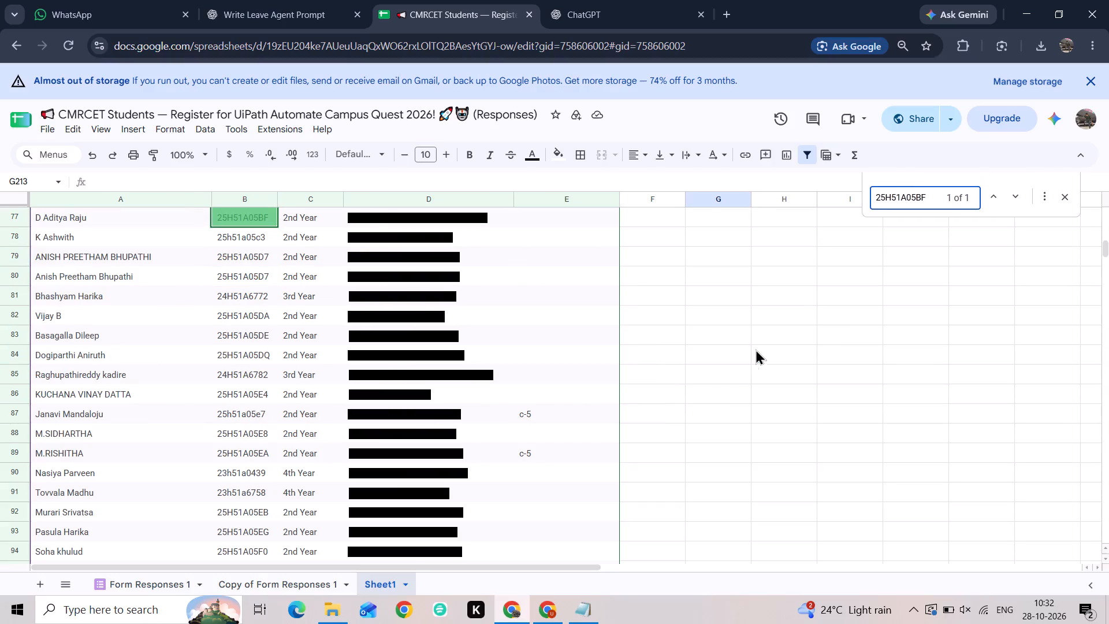
{"action": "left_click", "coordinate": [1064, 198]}
Compare the end of the Sheet1 list with the Form Responses 1 entries where the 10/26/2026 submissions begin.
{"action": "scroll", "coordinate": [785, 380], "scroll_direction": "down", "scroll_amount": 5}
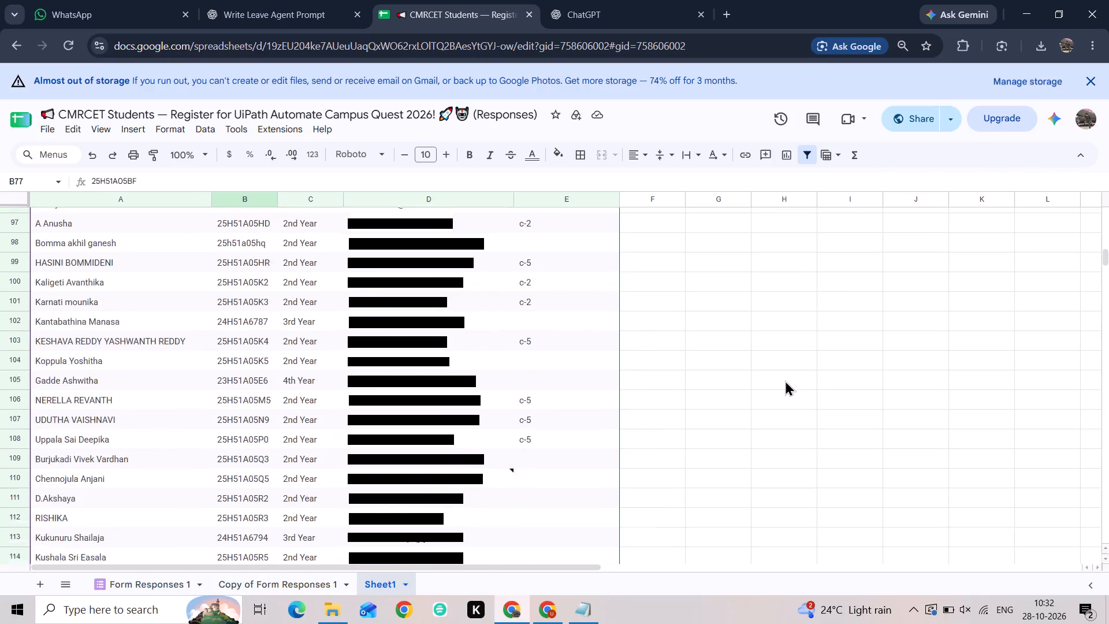
{"action": "scroll", "coordinate": [785, 380], "scroll_direction": "down", "scroll_amount": 20}
{"action": "scroll", "coordinate": [785, 380], "scroll_direction": "down", "scroll_amount": 3}
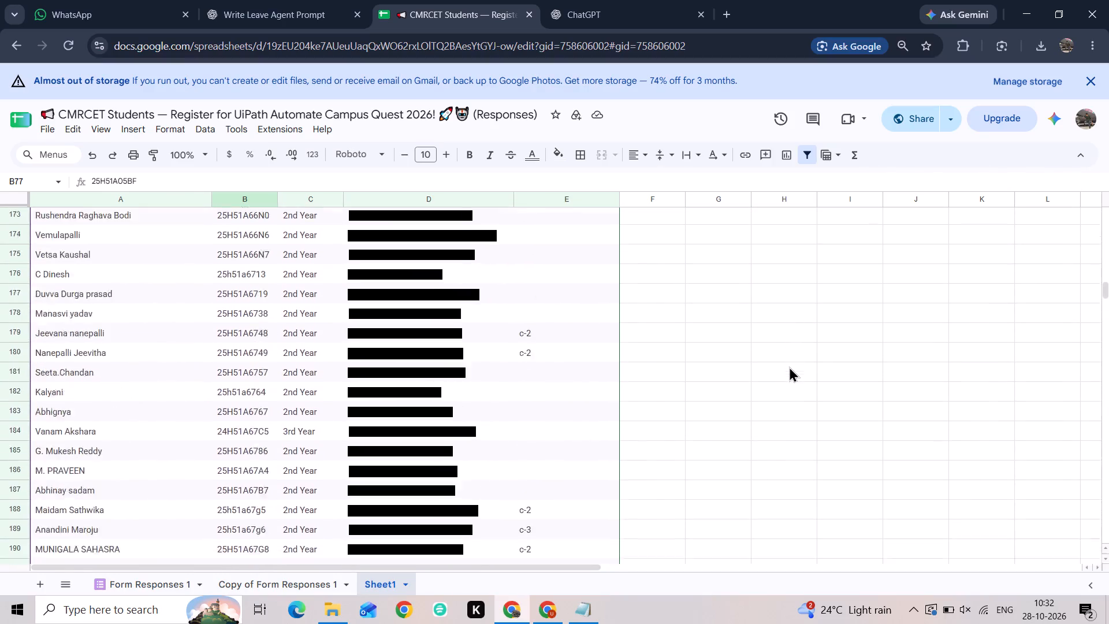
{"action": "scroll", "coordinate": [789, 366], "scroll_direction": "down", "scroll_amount": 14}
{"action": "scroll", "coordinate": [789, 366], "scroll_direction": "up", "scroll_amount": 6}
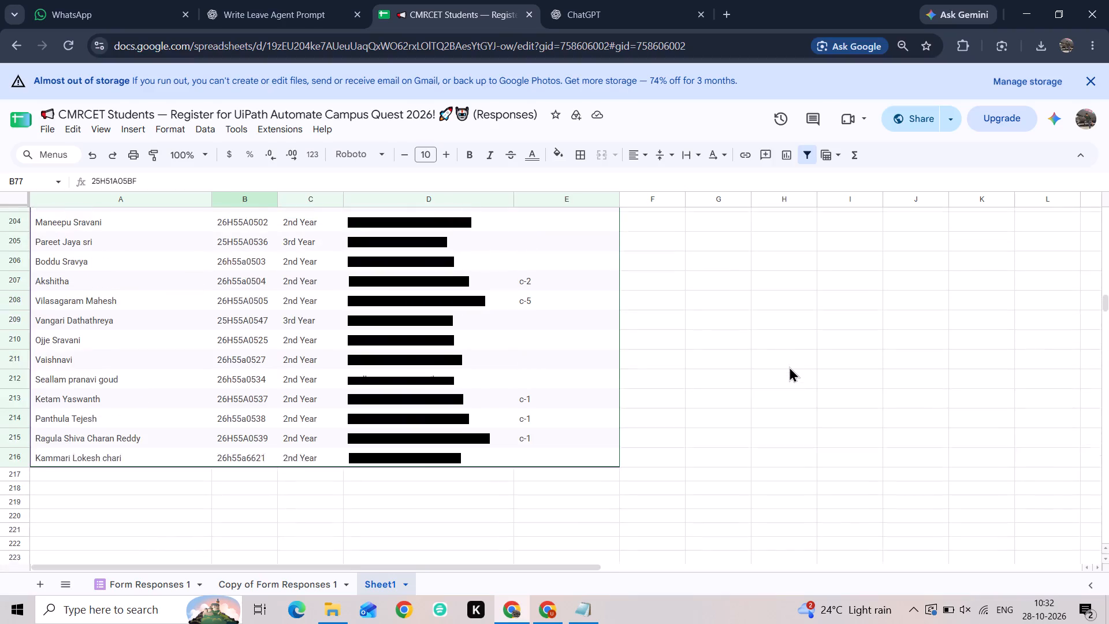
{"action": "scroll", "coordinate": [789, 366], "scroll_direction": "up", "scroll_amount": 1}
{"action": "key", "text": "alt+Tab"}
{"action": "key", "text": "alt+Tab"}
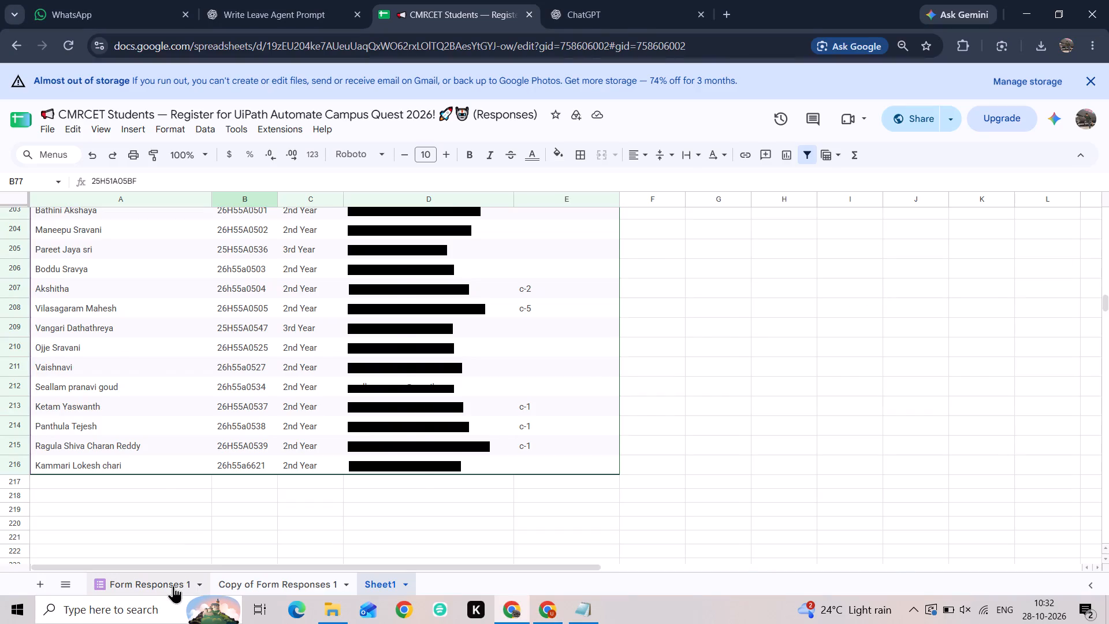
{"action": "left_click", "coordinate": [173, 585]}
{"action": "scroll", "coordinate": [277, 387], "scroll_direction": "down", "scroll_amount": 2}
{"action": "scroll", "coordinate": [277, 387], "scroll_direction": "up", "scroll_amount": 1}
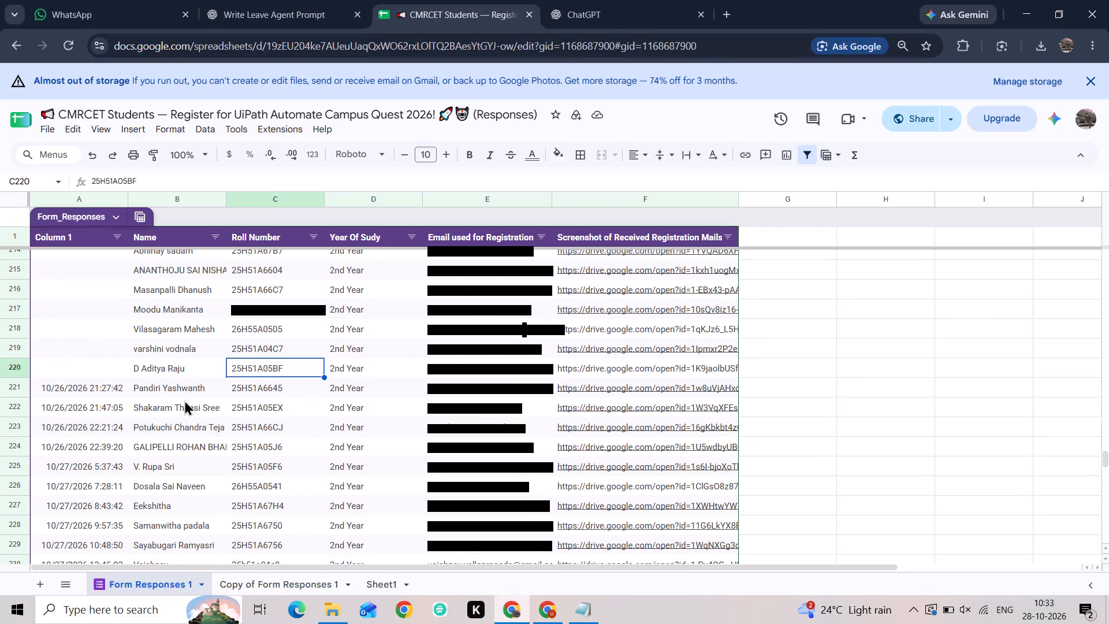
Copy the name, roll number, year and email cells B221:E237 from Form Responses 1 into Sheet1 starting at A217.
{"action": "left_click", "coordinate": [183, 389]}
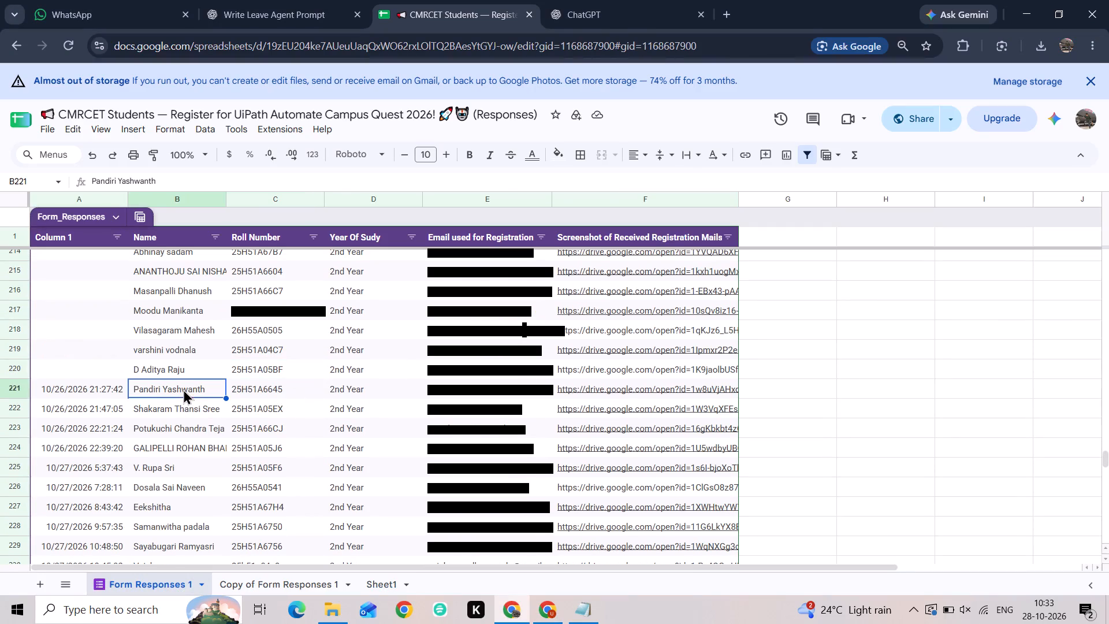
{"action": "left_click", "coordinate": [382, 578]}
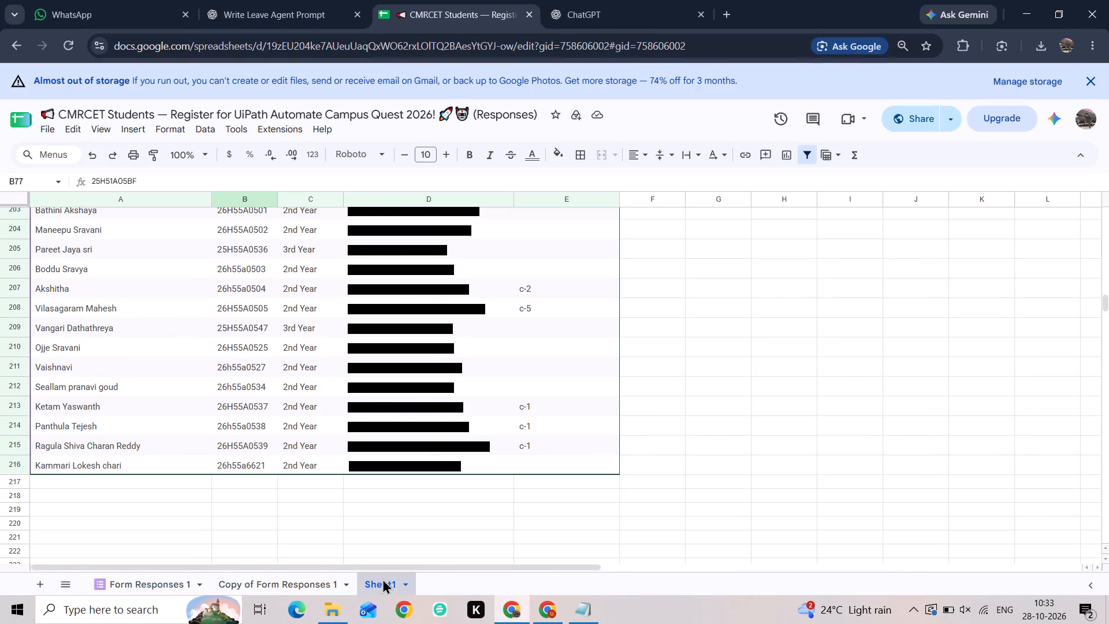
{"action": "left_click", "coordinate": [163, 581]}
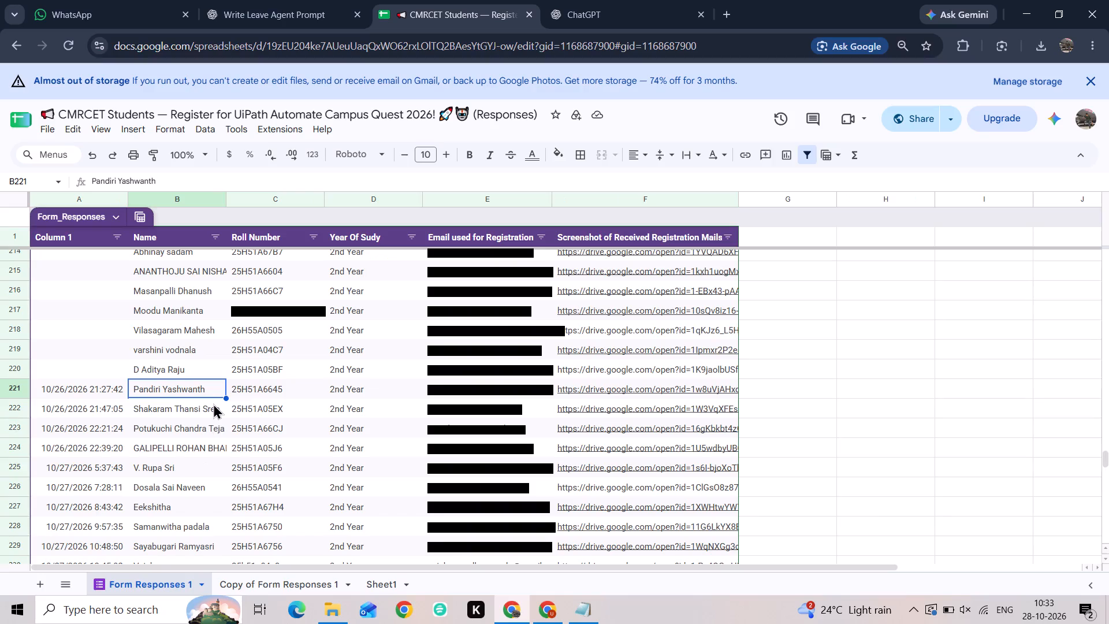
{"action": "key", "text": "shift+Right"}
{"action": "key", "text": "shift+Right"}
{"action": "key", "text": "shift+Right"}
{"action": "key", "text": "shift+Down"}
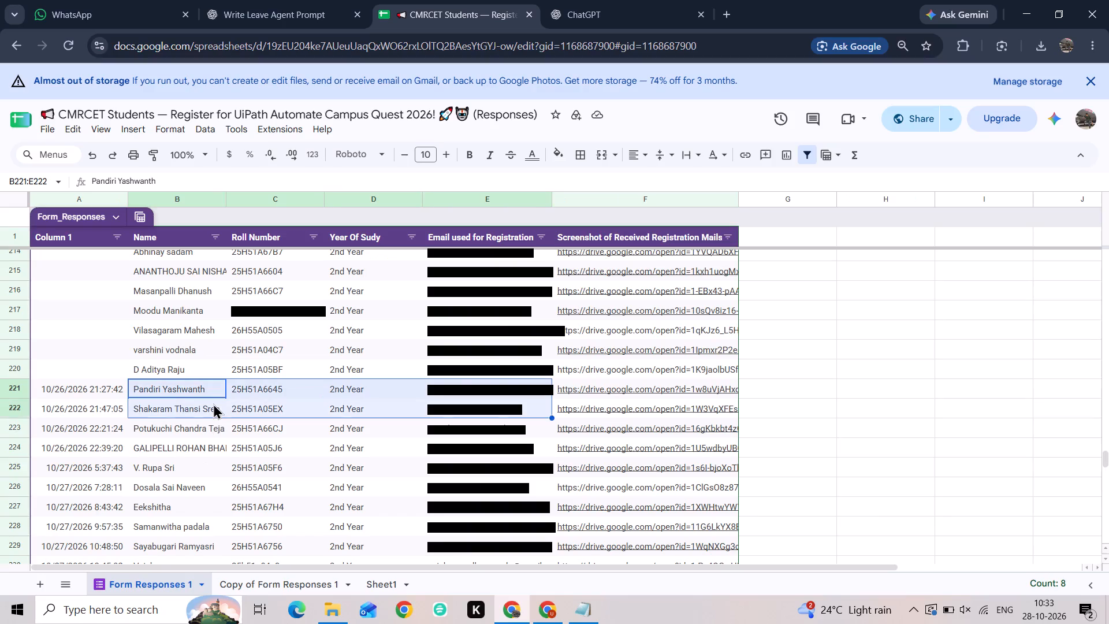
{"action": "key", "text": "shift+Down"}
{"action": "key", "text": "shift+Down"}
{"action": "key", "text": "shift+Down"}
{"action": "key", "text": "shift+Down"}
{"action": "key", "text": "shift+Down"}
{"action": "key", "text": "shift+Down"}
{"action": "key", "text": "shift+Down"}
{"action": "key", "text": "shift+Down"}
{"action": "key", "text": "shift+Down"}
{"action": "key", "text": "shift+Down"}
{"action": "key", "text": "shift+Down"}
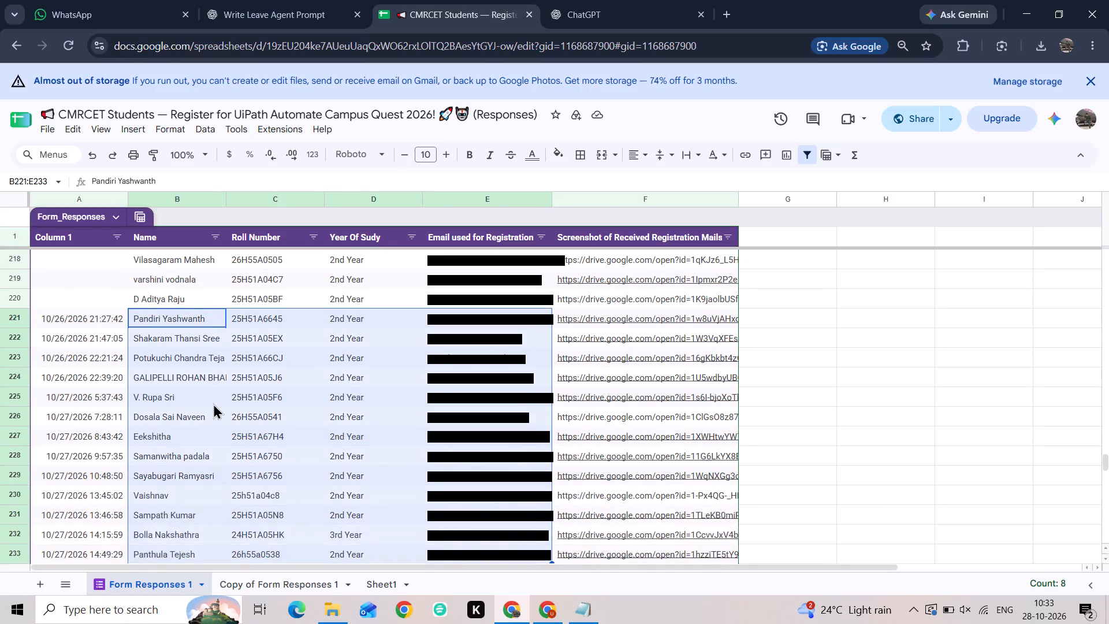
{"action": "key", "text": "shift+Down"}
{"action": "key", "text": "shift+Down"}
{"action": "key", "text": "shift+Down"}
{"action": "key", "text": "shift+Down"}
{"action": "key", "text": "shift+Down"}
{"action": "key", "text": "shift+Down"}
{"action": "key", "text": "shift+Up"}
{"action": "key", "text": "shift+Up"}
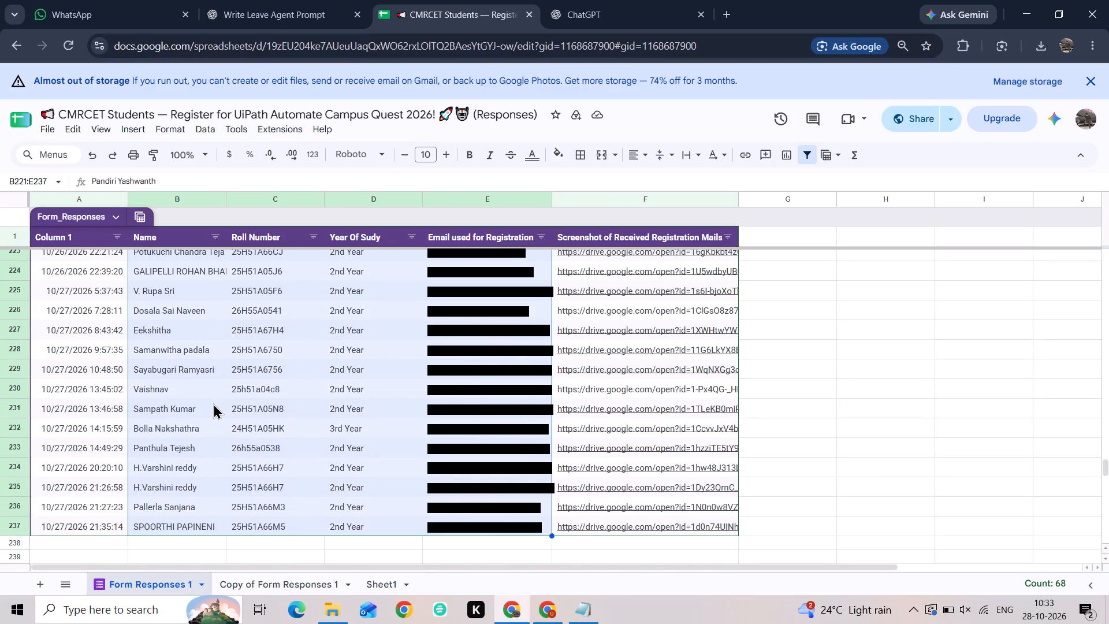
{"action": "key", "text": "ctrl+c"}
{"action": "left_click", "coordinate": [368, 588]}
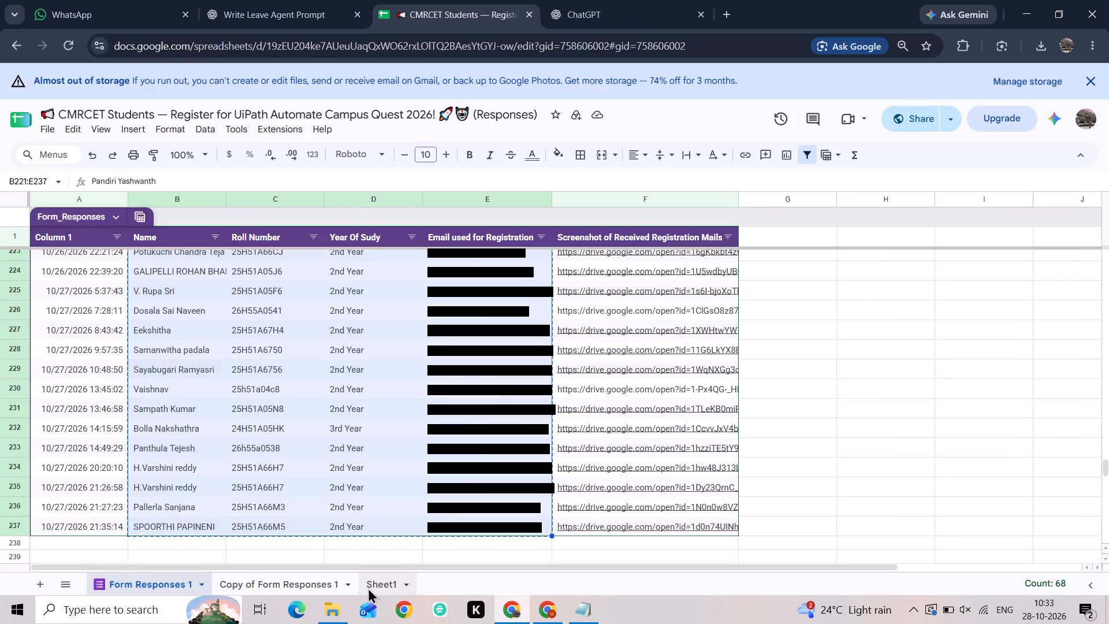
{"action": "left_click", "coordinate": [83, 478]}
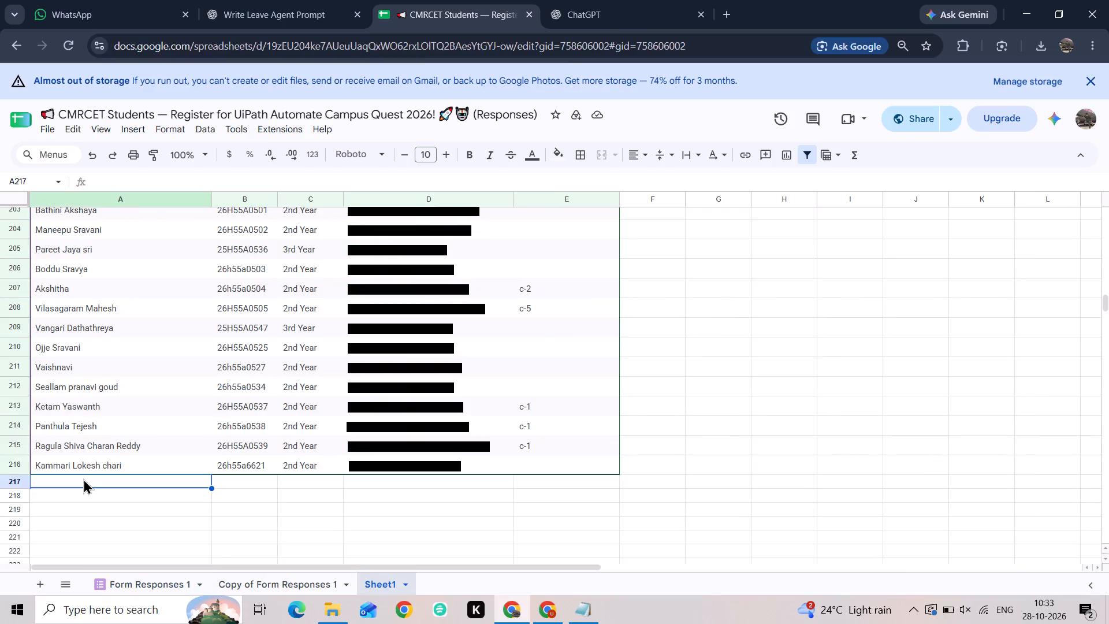
{"action": "key", "text": "ctrl+v"}
{"action": "scroll", "coordinate": [472, 428], "scroll_direction": "down", "scroll_amount": 2}
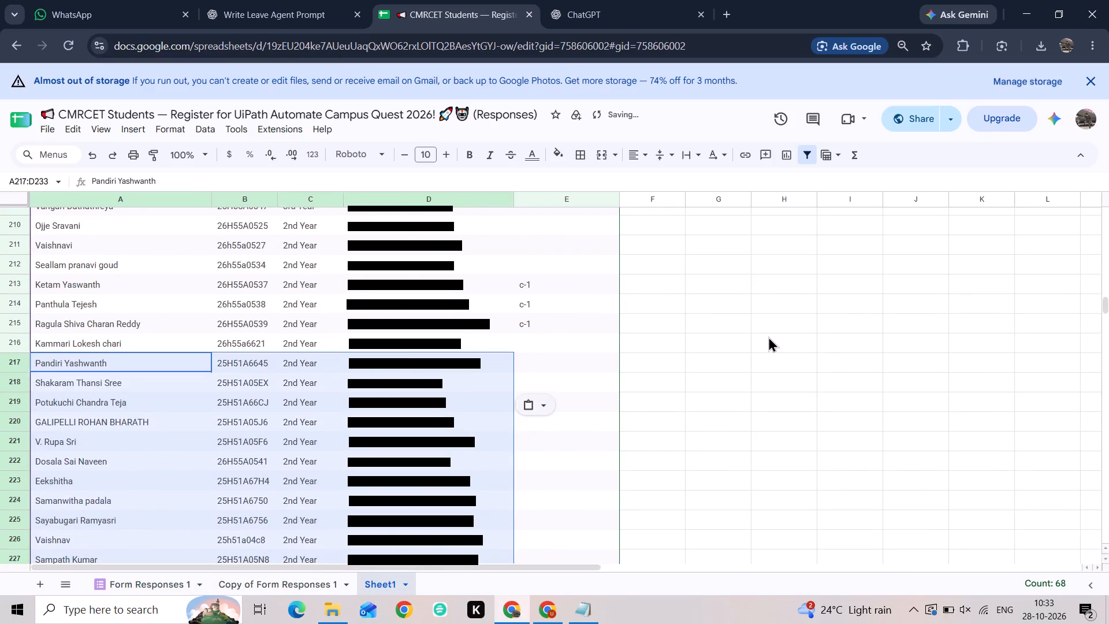
{"action": "left_click", "coordinate": [768, 336]}
{"action": "scroll", "coordinate": [453, 377], "scroll_direction": "down", "scroll_amount": 1}
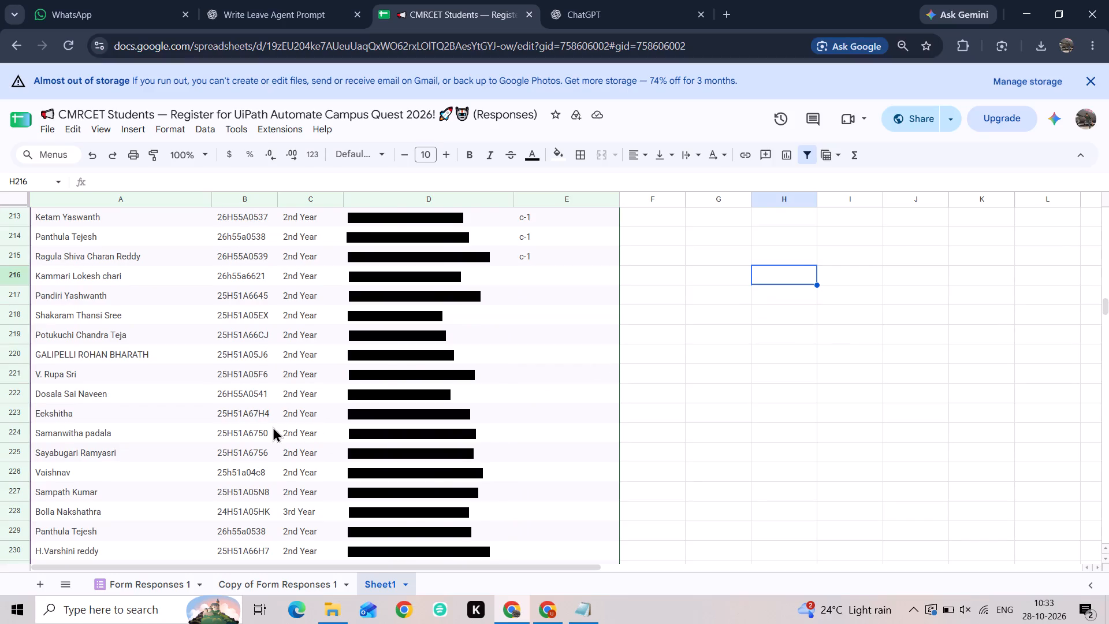
Record challenge code c-2 in cell E224 of Sheet1.
{"action": "left_click", "coordinate": [520, 431]}
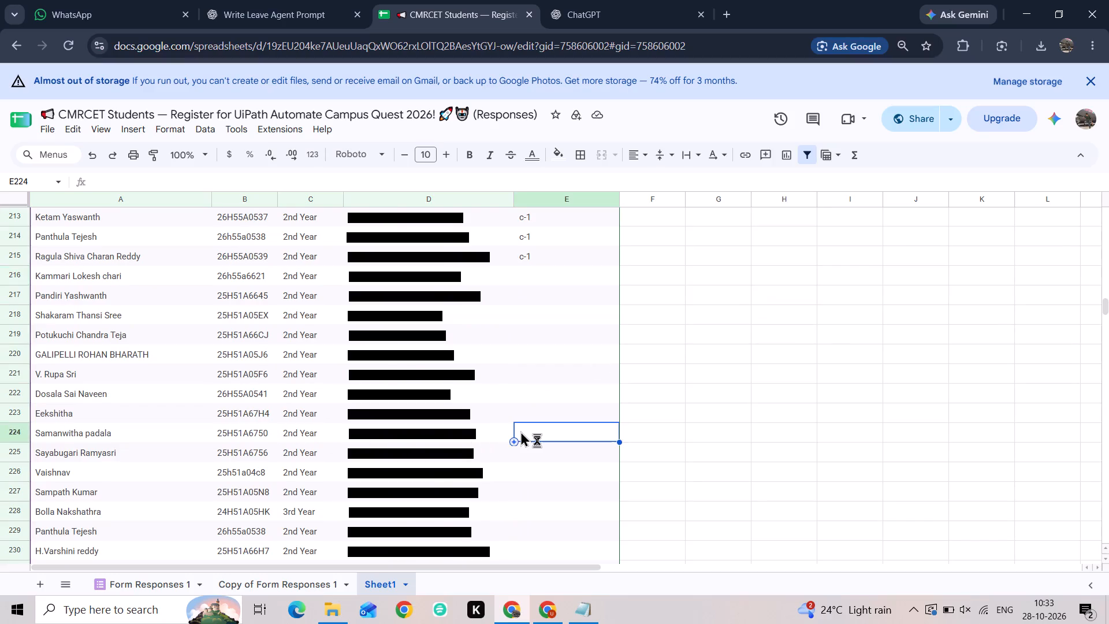
{"action": "type", "text": "c-2"}
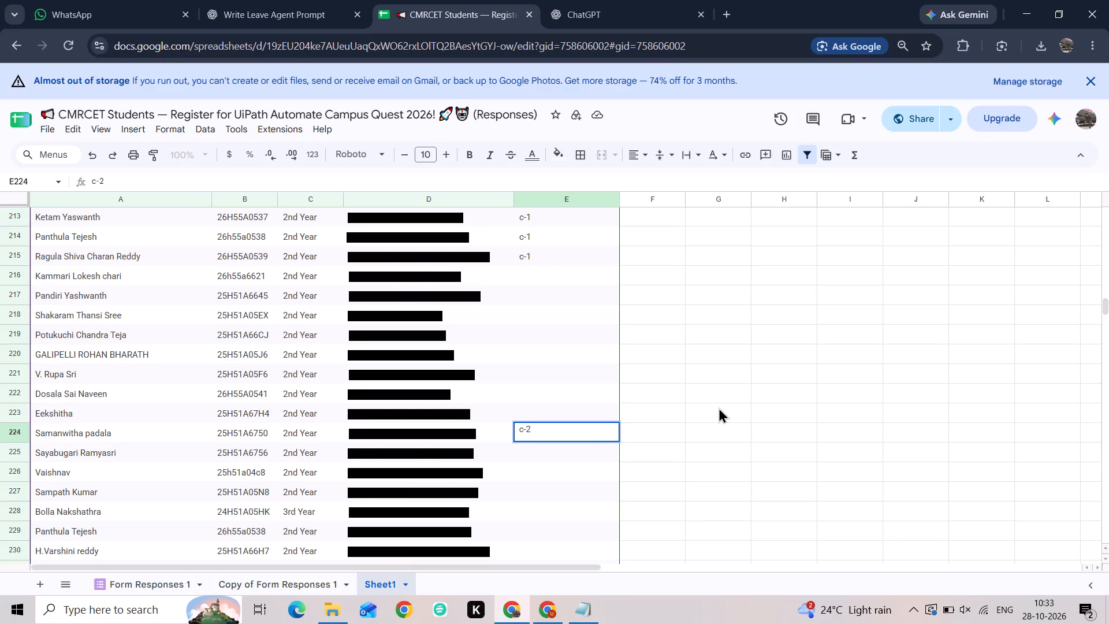
{"action": "left_click", "coordinate": [719, 407]}
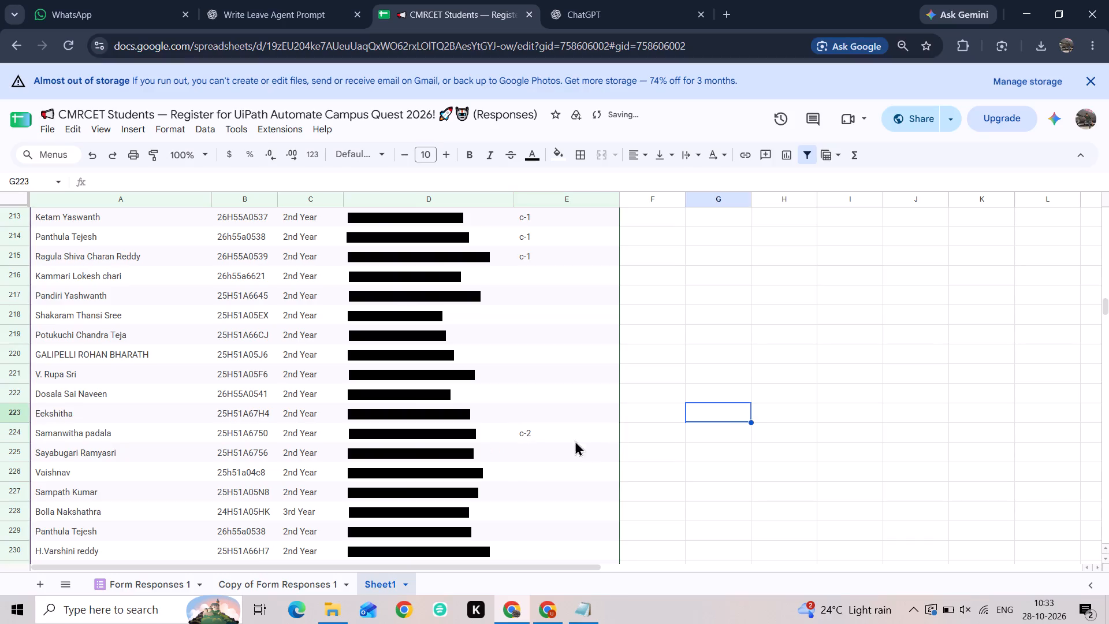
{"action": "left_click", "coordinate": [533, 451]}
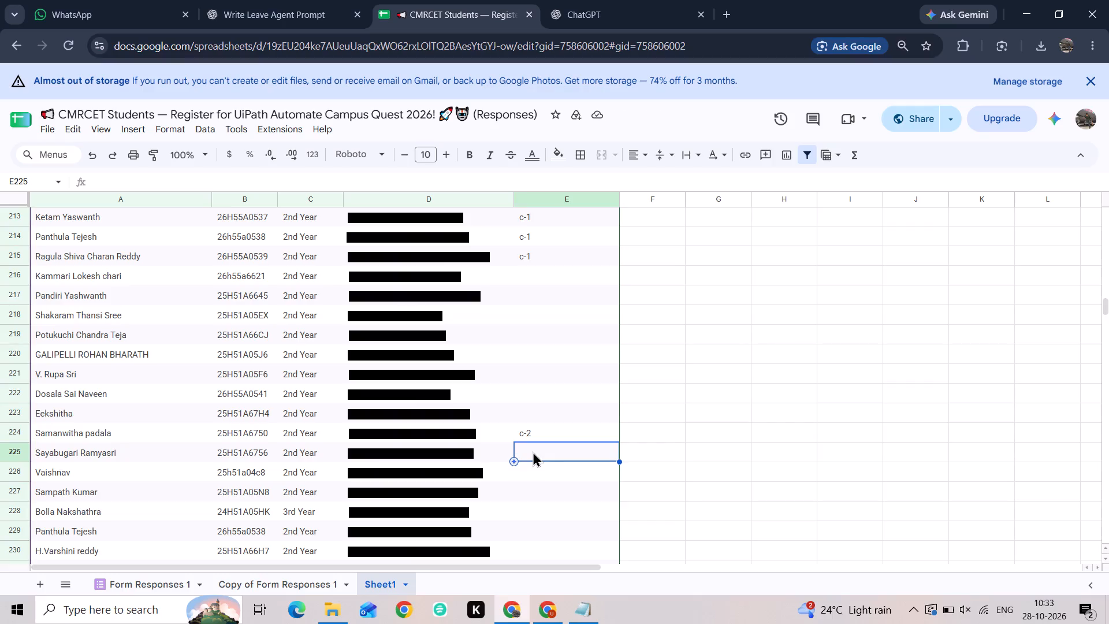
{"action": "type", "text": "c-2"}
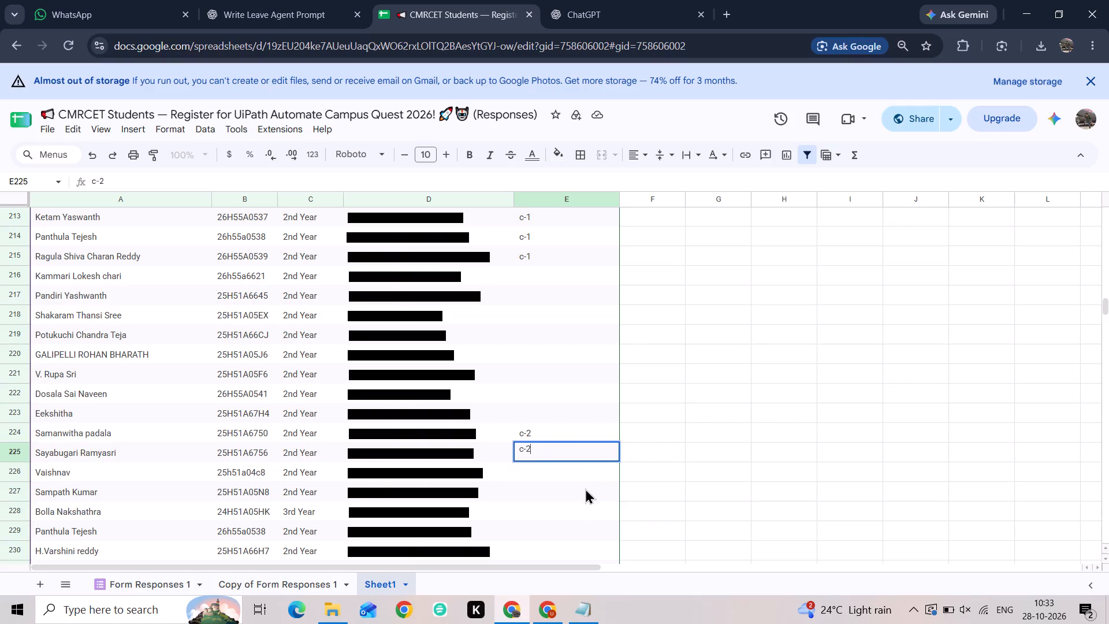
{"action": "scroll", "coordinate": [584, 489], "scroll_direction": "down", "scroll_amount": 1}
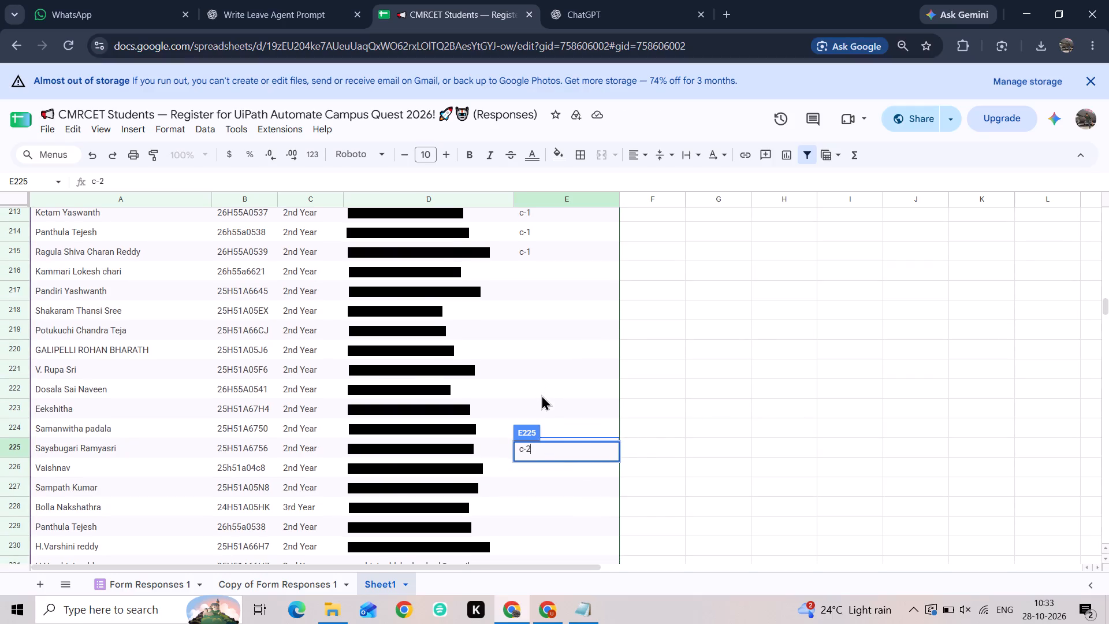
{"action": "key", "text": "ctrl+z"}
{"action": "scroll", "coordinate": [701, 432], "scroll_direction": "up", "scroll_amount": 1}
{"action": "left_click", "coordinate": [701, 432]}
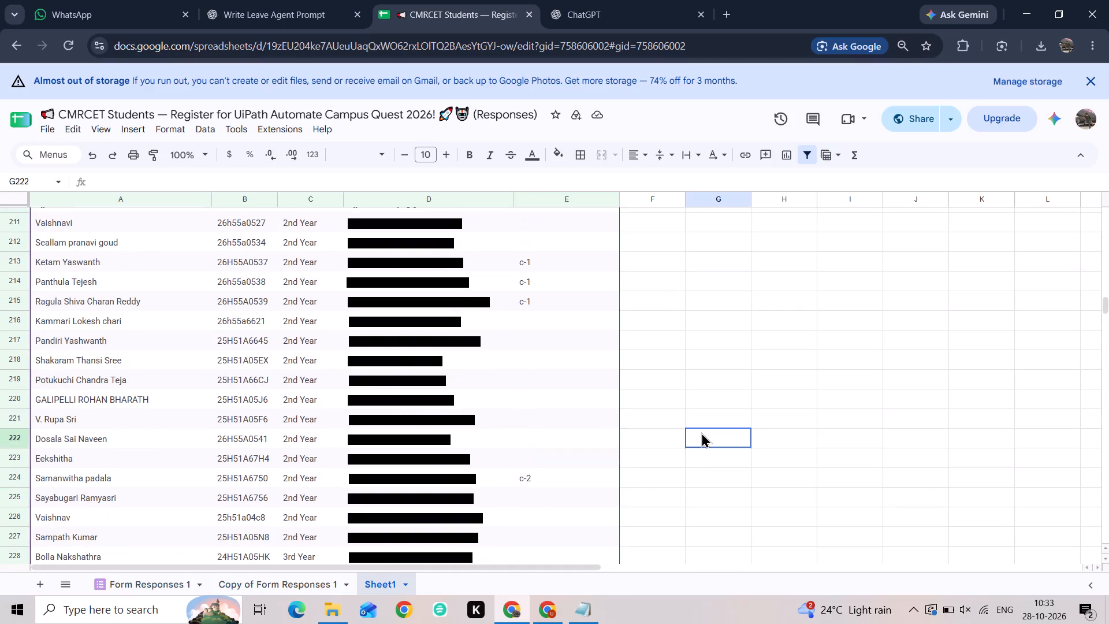
Record challenge code c-2 in cells E225 and E223 of Sheet1, in that order.
{"action": "left_click", "coordinate": [535, 493]}
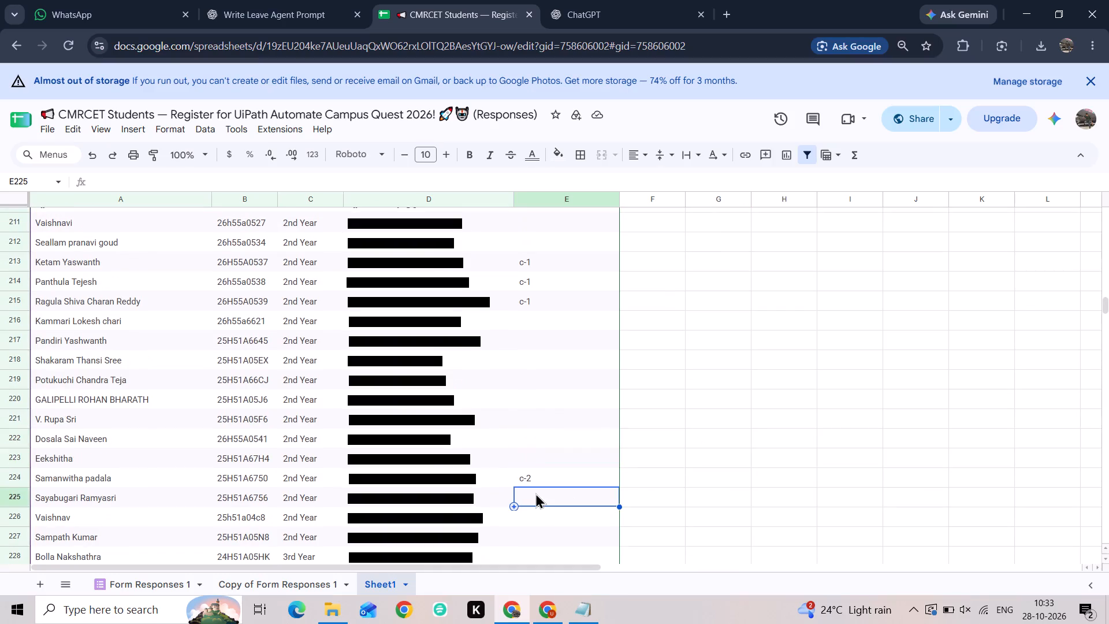
{"action": "type", "text": "c-2"}
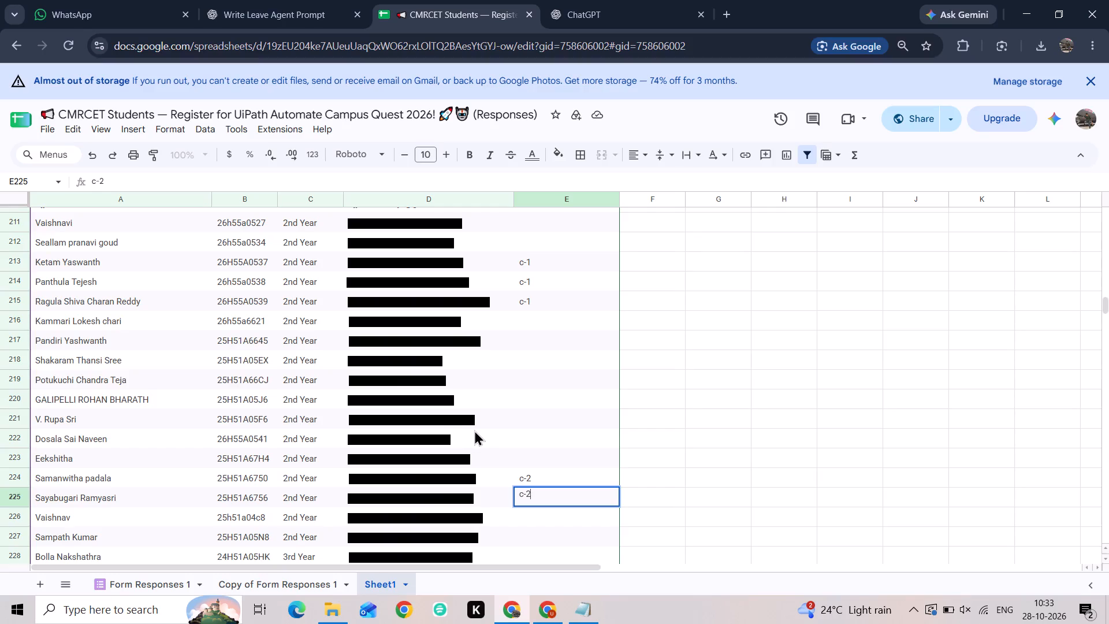
{"action": "left_click", "coordinate": [525, 455]}
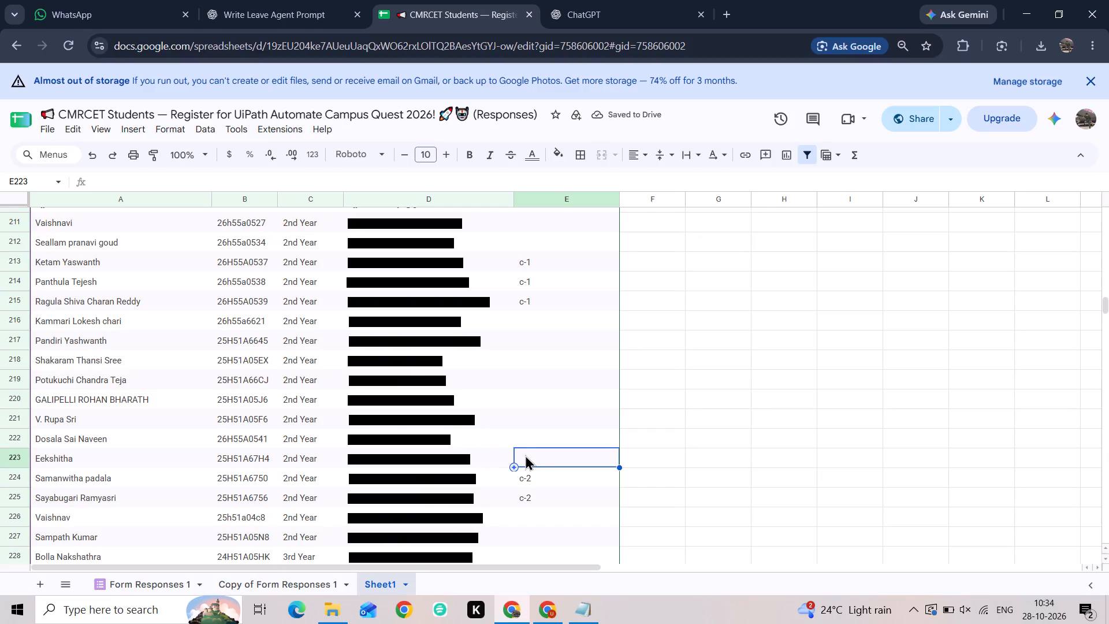
{"action": "type", "text": "c-2"}
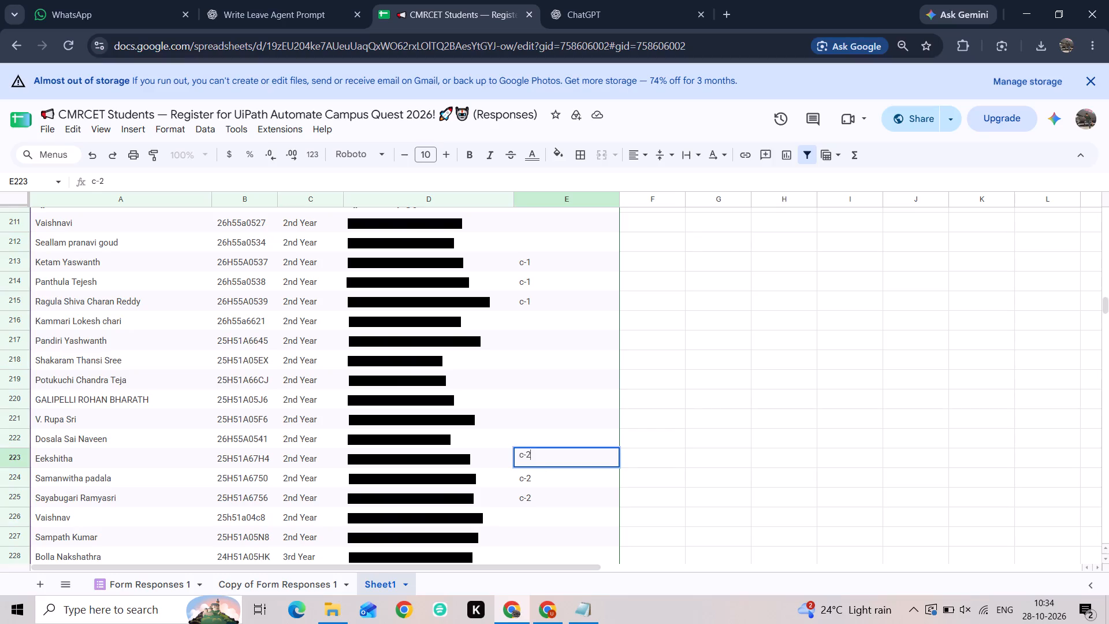
{"action": "left_click", "coordinate": [678, 448]}
Record challenge code c-1 in cells E217, E227 and E222 of Sheet1, in that order.
{"action": "scroll", "coordinate": [678, 448], "scroll_direction": "down", "scroll_amount": 1}
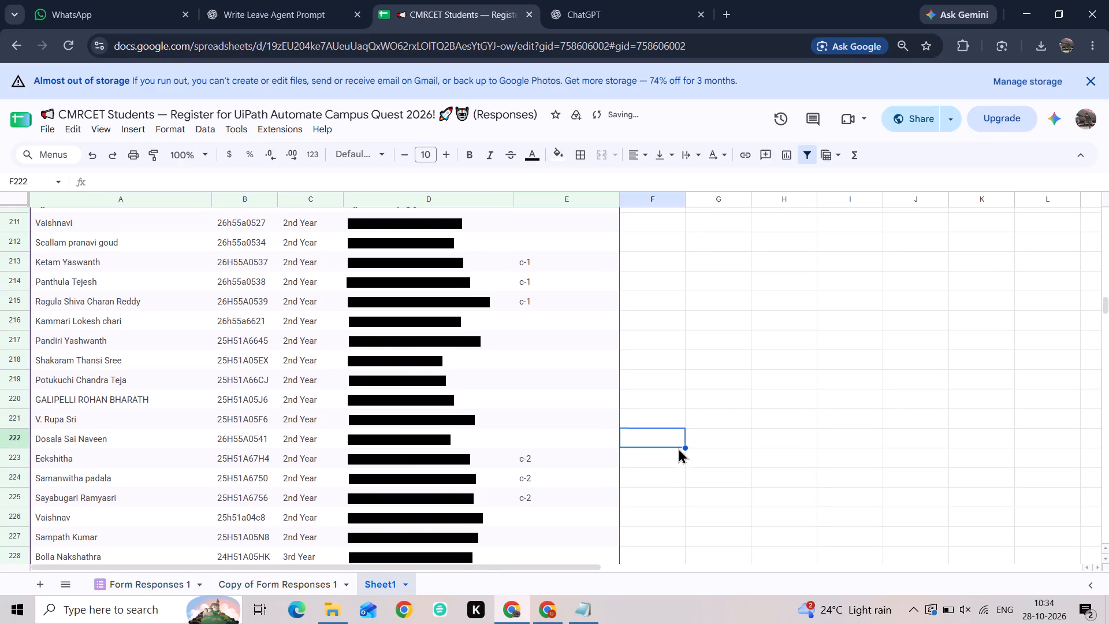
{"action": "scroll", "coordinate": [678, 448], "scroll_direction": "down", "scroll_amount": 2}
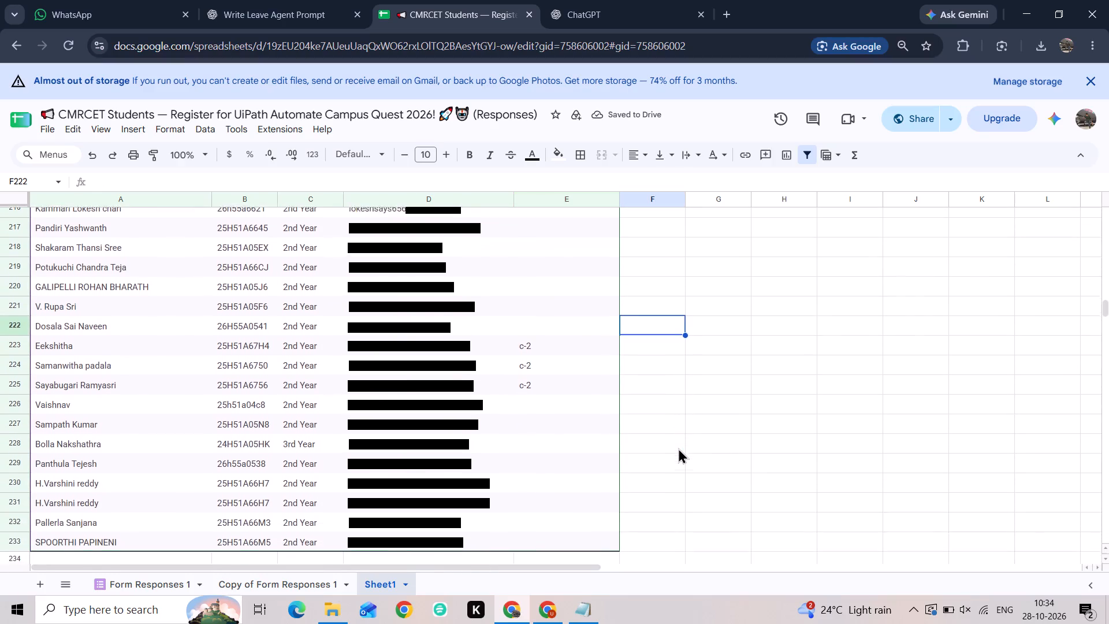
{"action": "scroll", "coordinate": [678, 448], "scroll_direction": "down", "scroll_amount": 1}
{"action": "scroll", "coordinate": [678, 448], "scroll_direction": "up", "scroll_amount": 2}
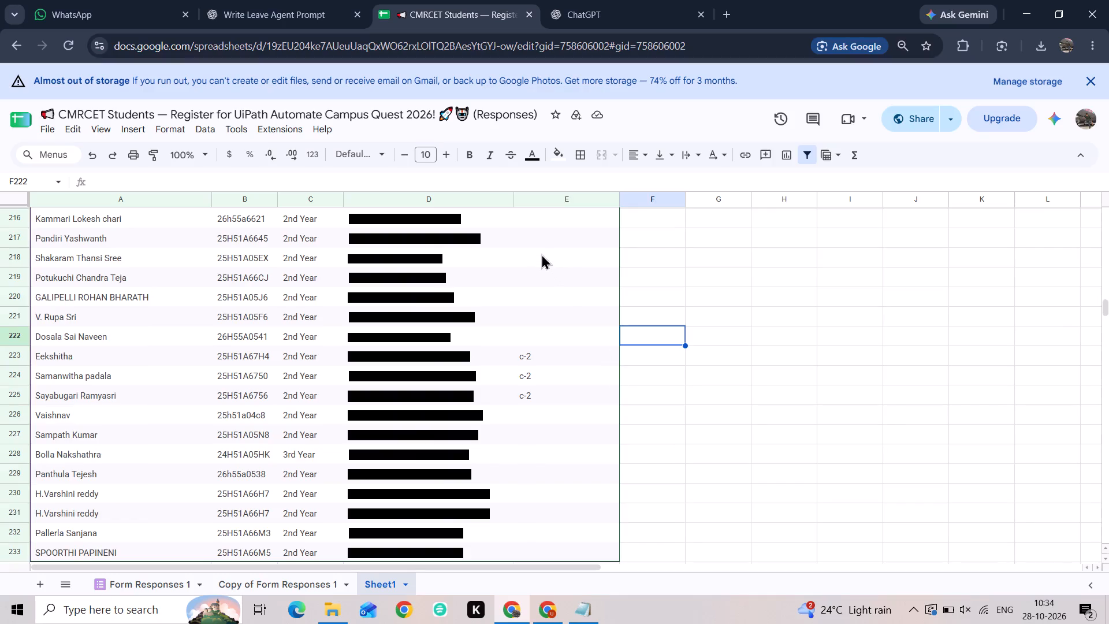
{"action": "left_click", "coordinate": [537, 239]}
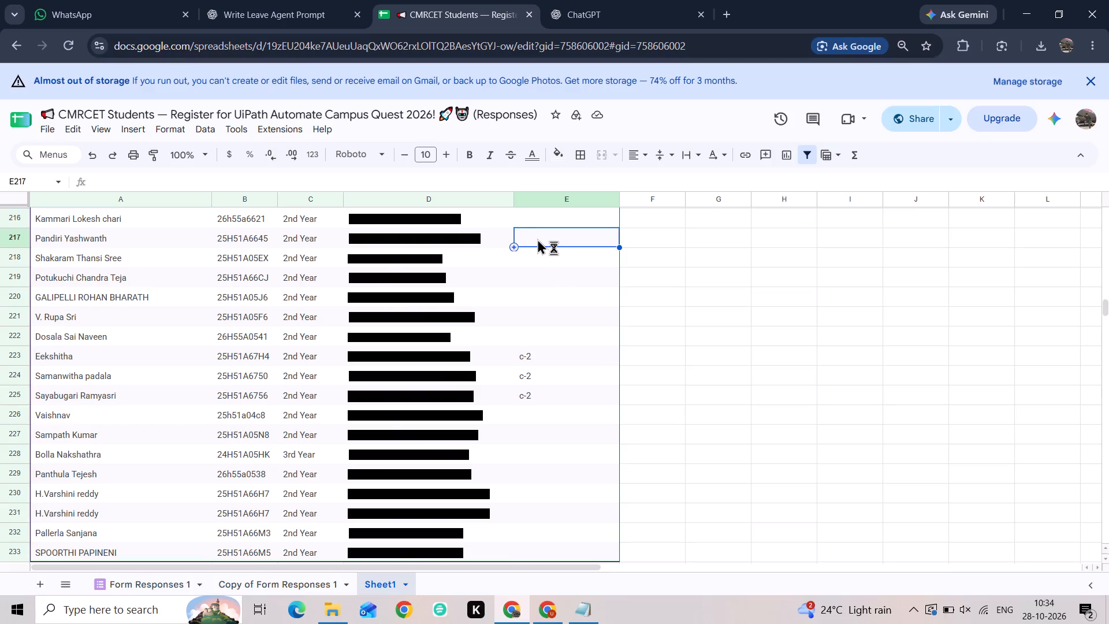
{"action": "type", "text": "c-1"}
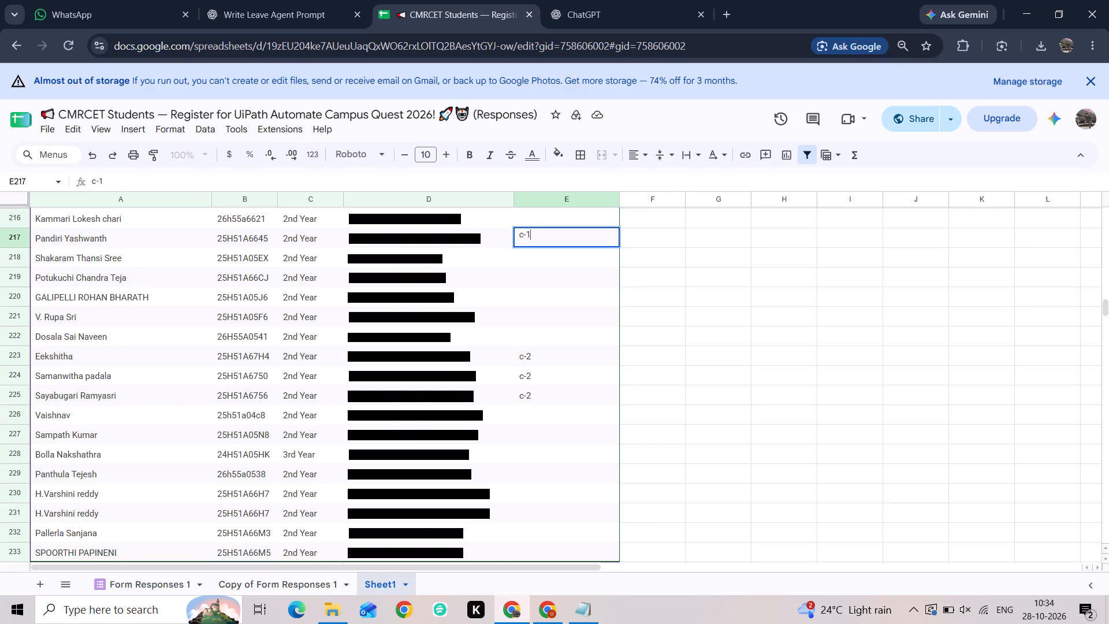
{"action": "left_click", "coordinate": [560, 436]}
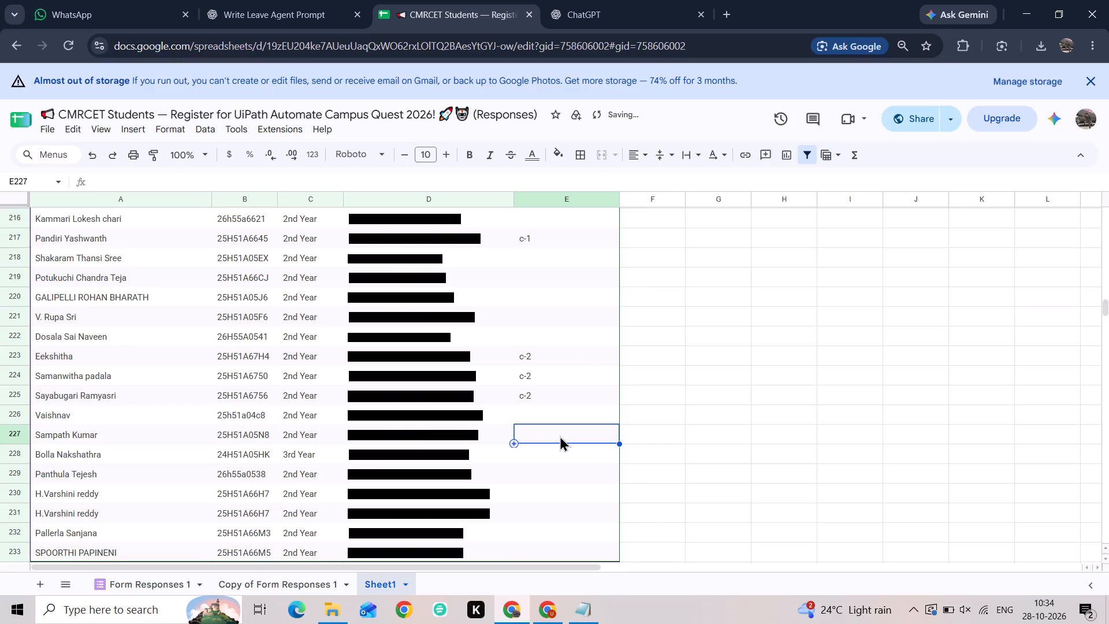
{"action": "type", "text": "c-1"}
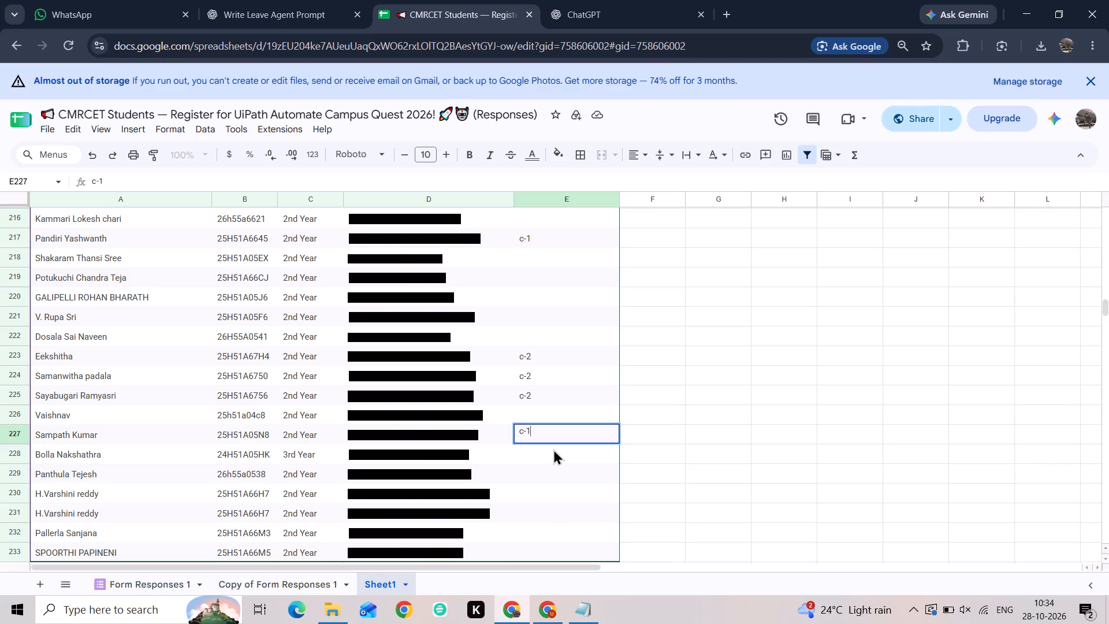
{"action": "left_click", "coordinate": [530, 338]}
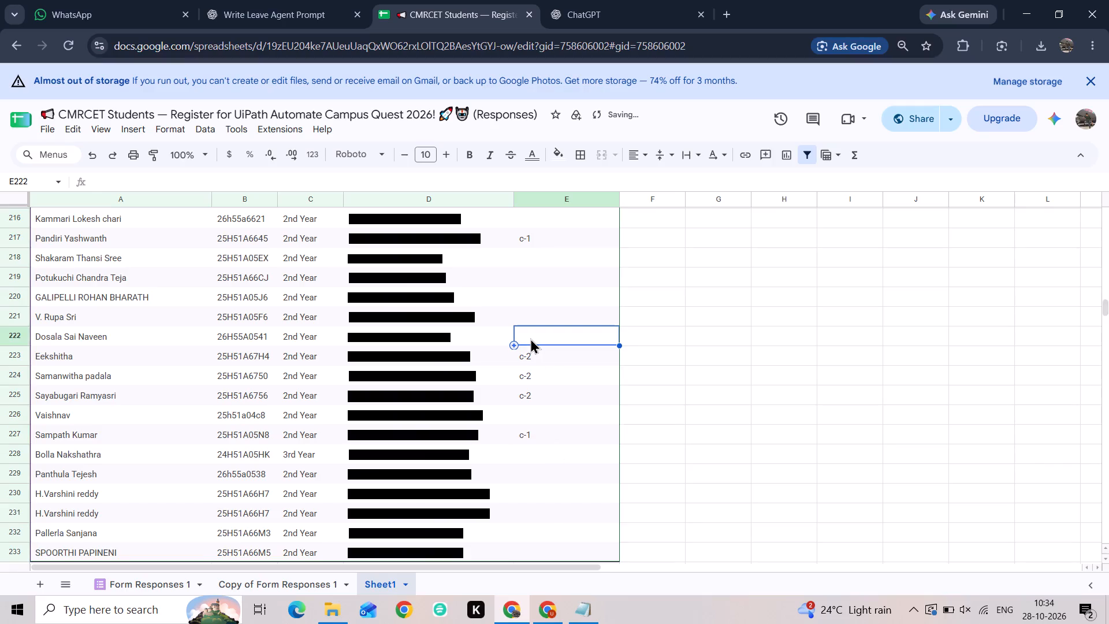
{"action": "type", "text": "c-1"}
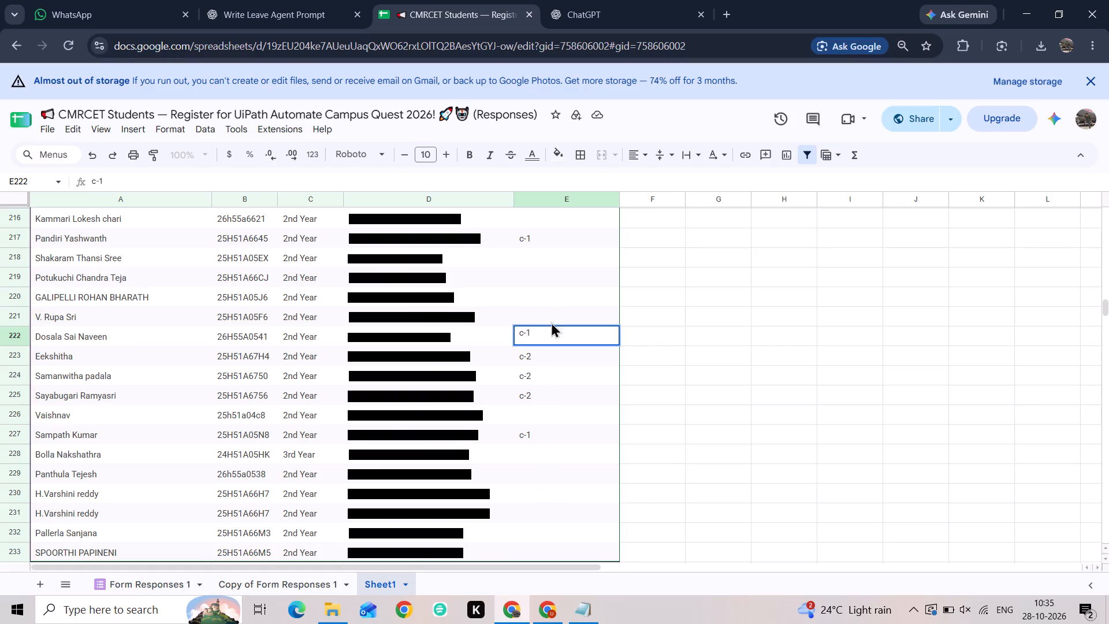
{"action": "left_click", "coordinate": [624, 414]}
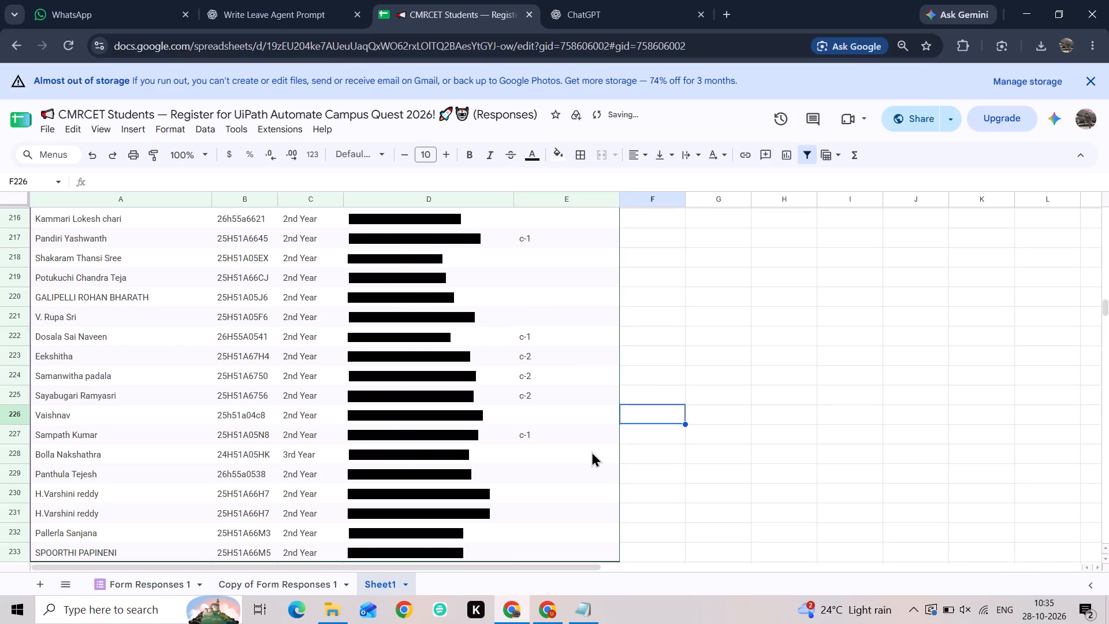
{"action": "left_click", "coordinate": [591, 451]}
{"action": "left_click", "coordinate": [574, 414]}
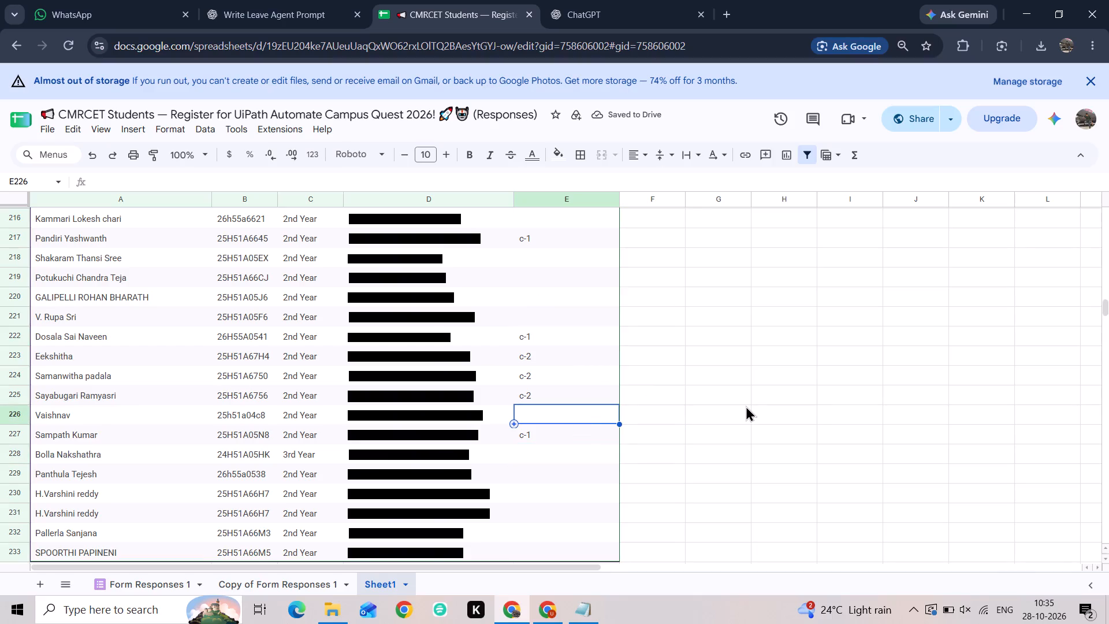
{"action": "key", "text": "ctrl+f"}
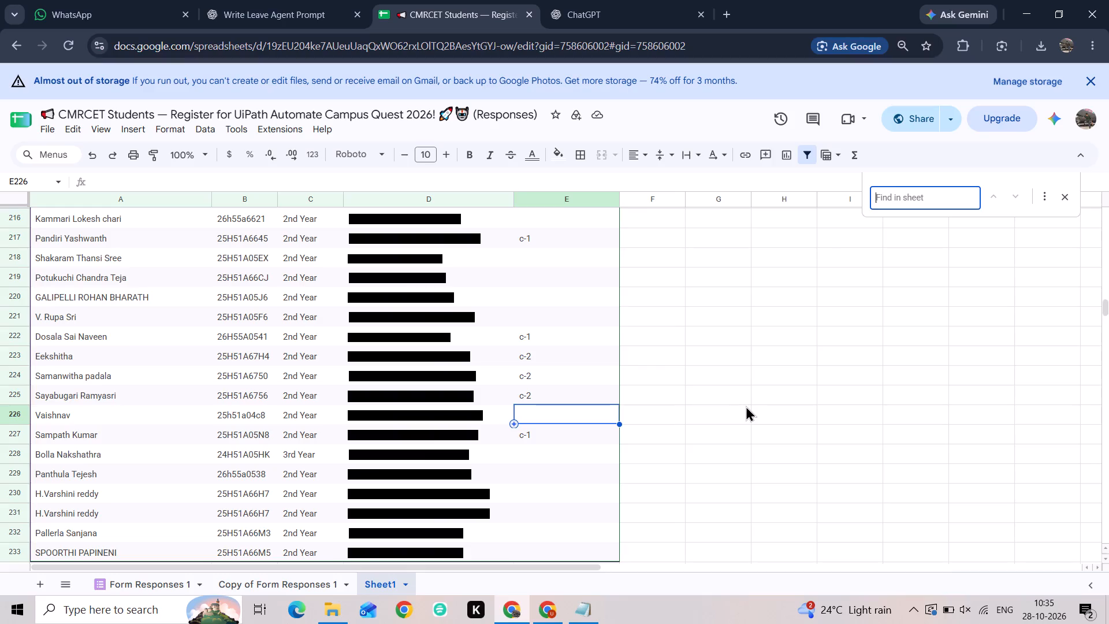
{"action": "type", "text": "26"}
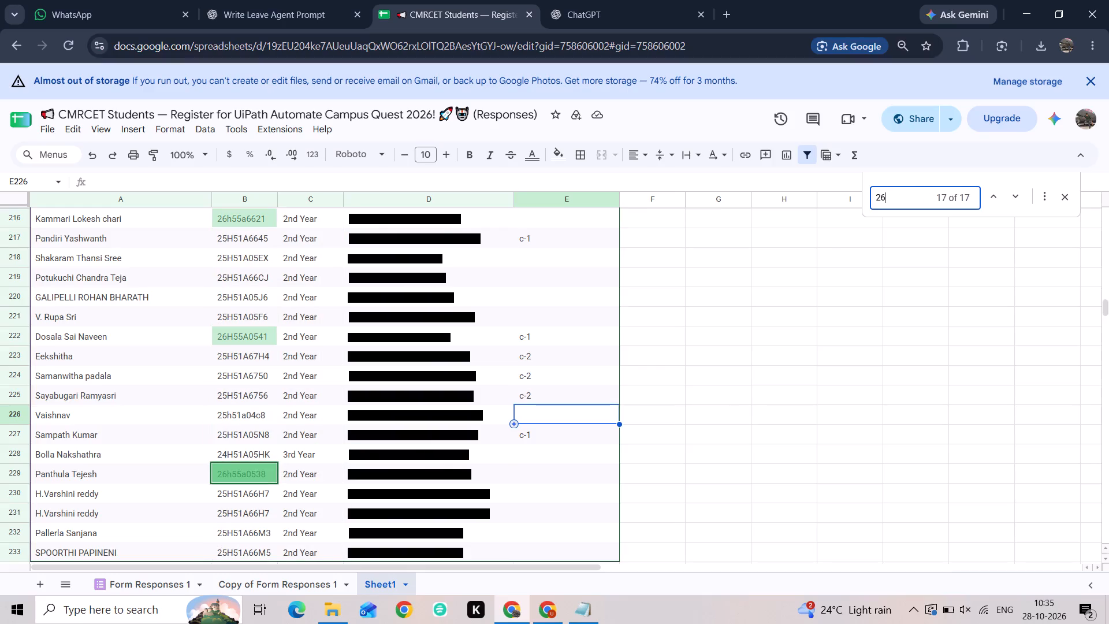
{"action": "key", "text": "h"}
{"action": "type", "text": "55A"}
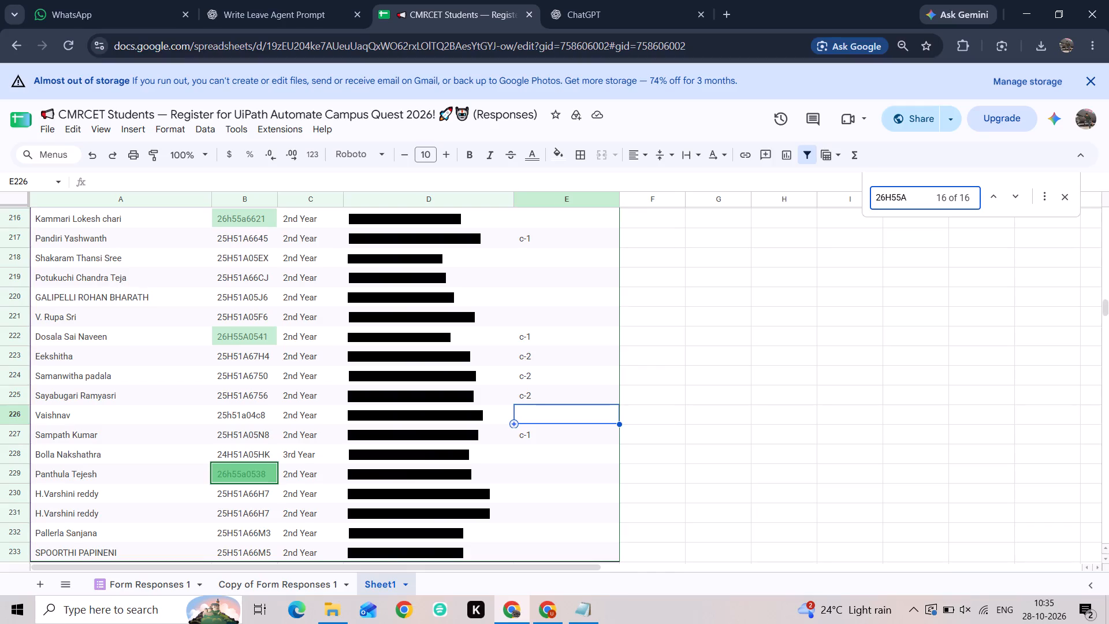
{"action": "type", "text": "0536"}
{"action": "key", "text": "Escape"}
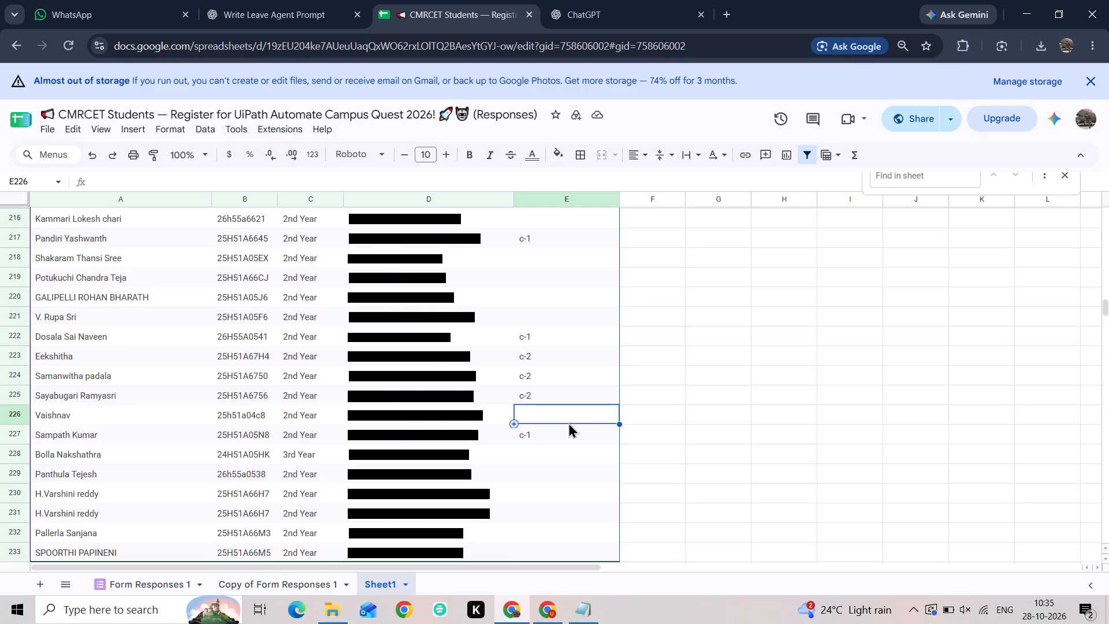
Record challenge code c-2, with a lowercase c, in cell E226 of Sheet1.
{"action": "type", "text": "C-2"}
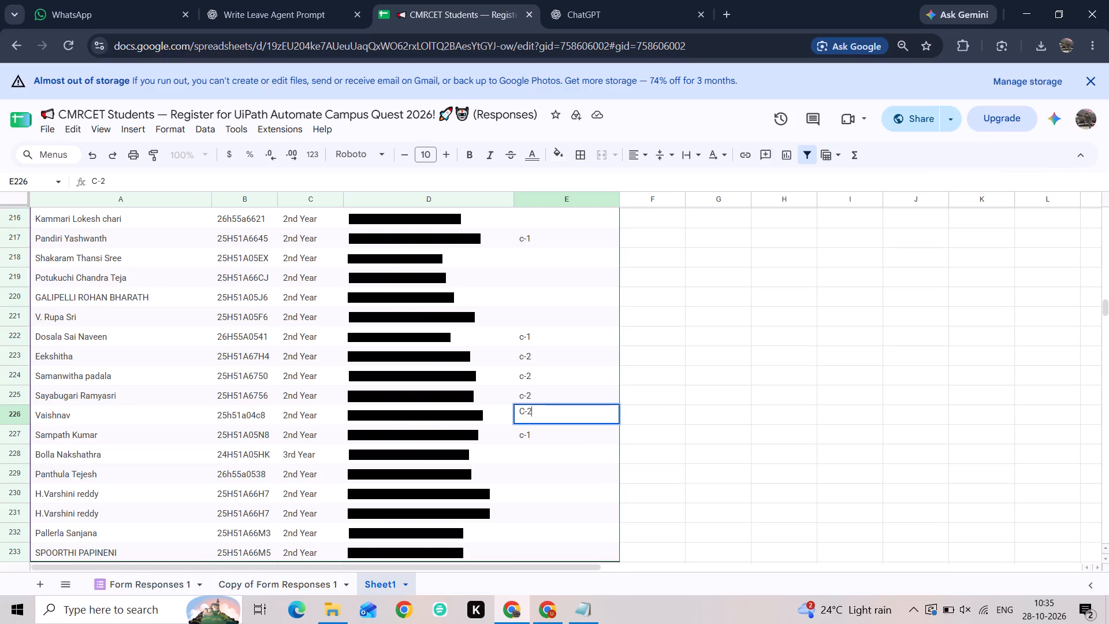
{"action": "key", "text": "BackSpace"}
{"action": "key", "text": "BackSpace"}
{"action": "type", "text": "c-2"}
{"action": "left_click", "coordinate": [534, 455]}
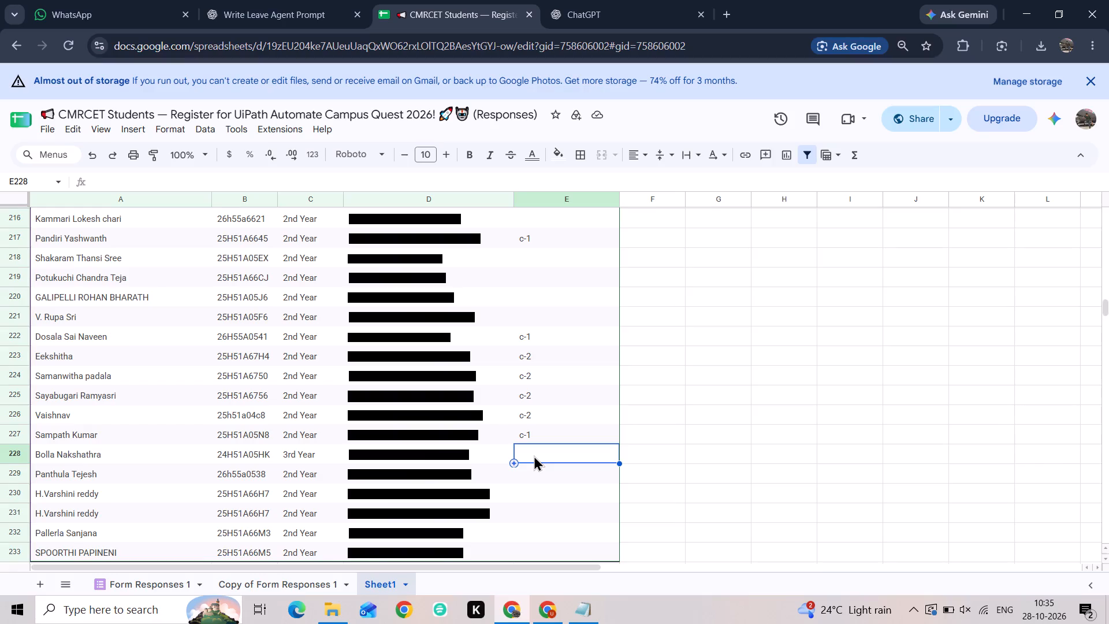
Search Sheet1 for the roll number ending in 04b4, and close the search.
{"action": "key", "text": "ctrl+f"}
{"action": "type", "text": "04b4"}
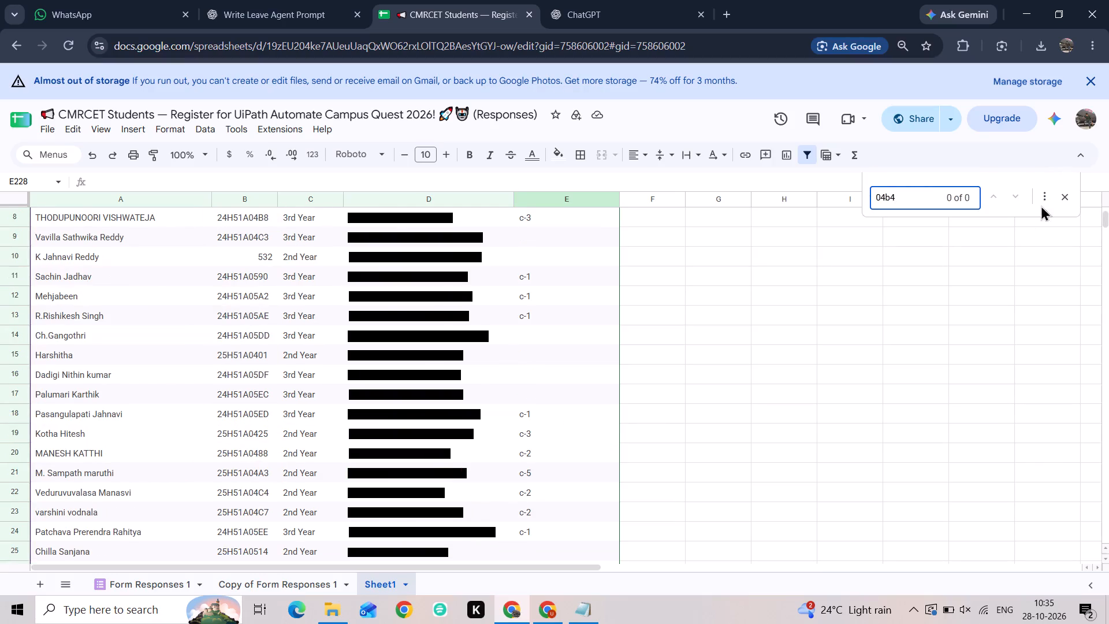
{"action": "left_click", "coordinate": [1064, 192]}
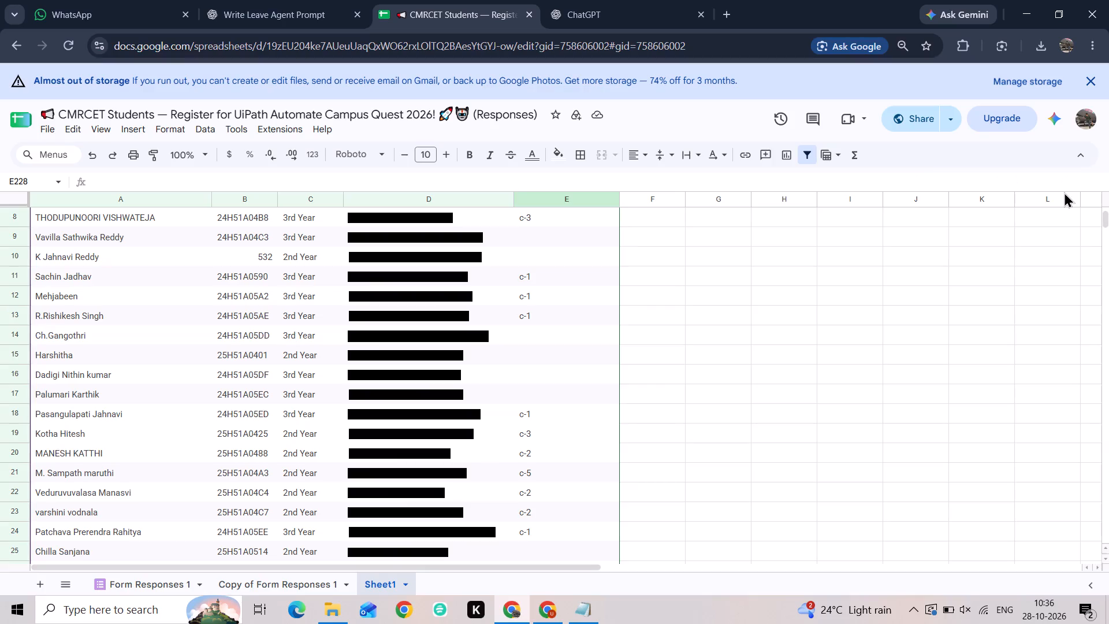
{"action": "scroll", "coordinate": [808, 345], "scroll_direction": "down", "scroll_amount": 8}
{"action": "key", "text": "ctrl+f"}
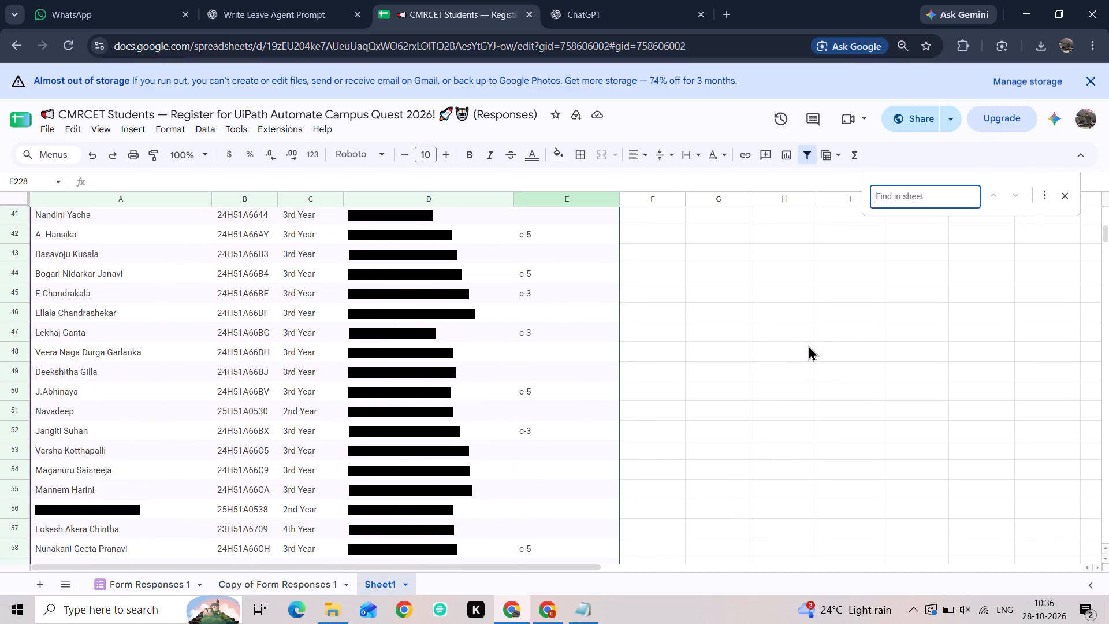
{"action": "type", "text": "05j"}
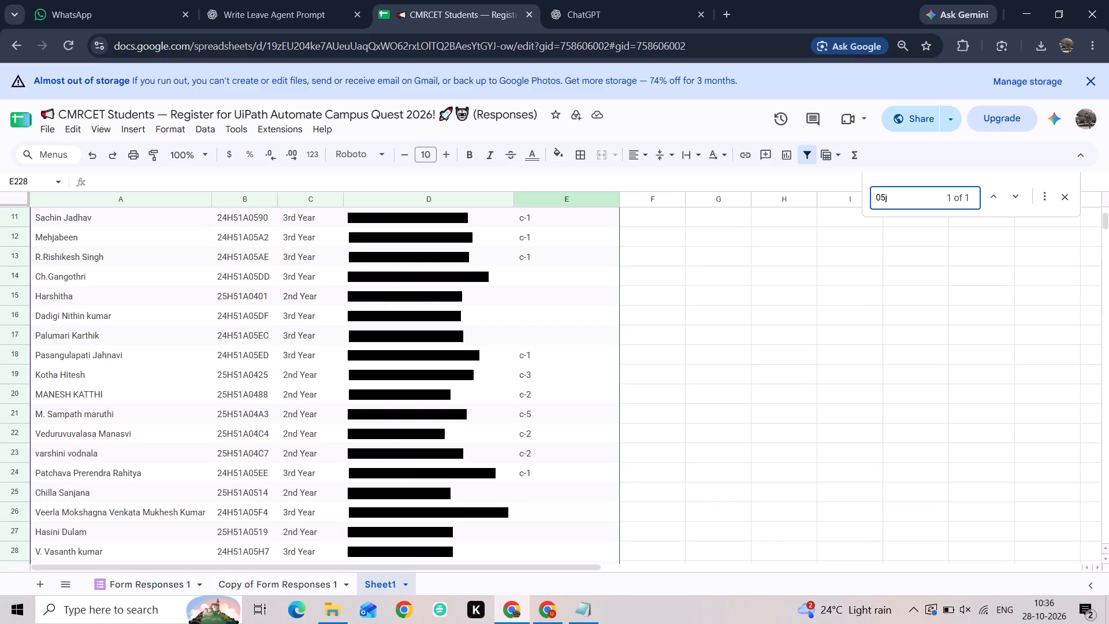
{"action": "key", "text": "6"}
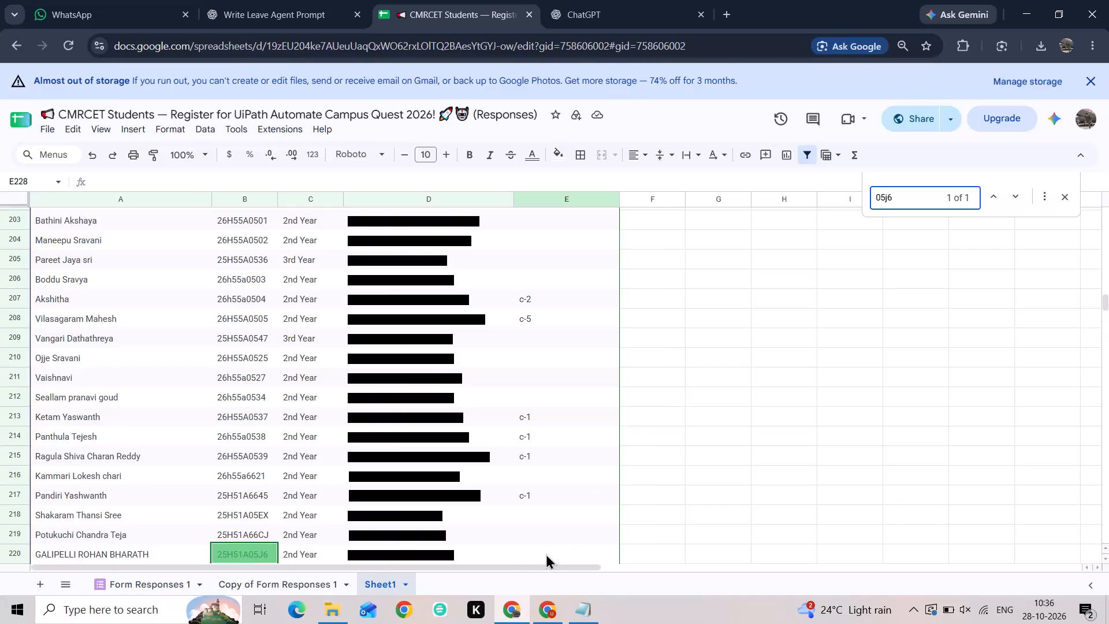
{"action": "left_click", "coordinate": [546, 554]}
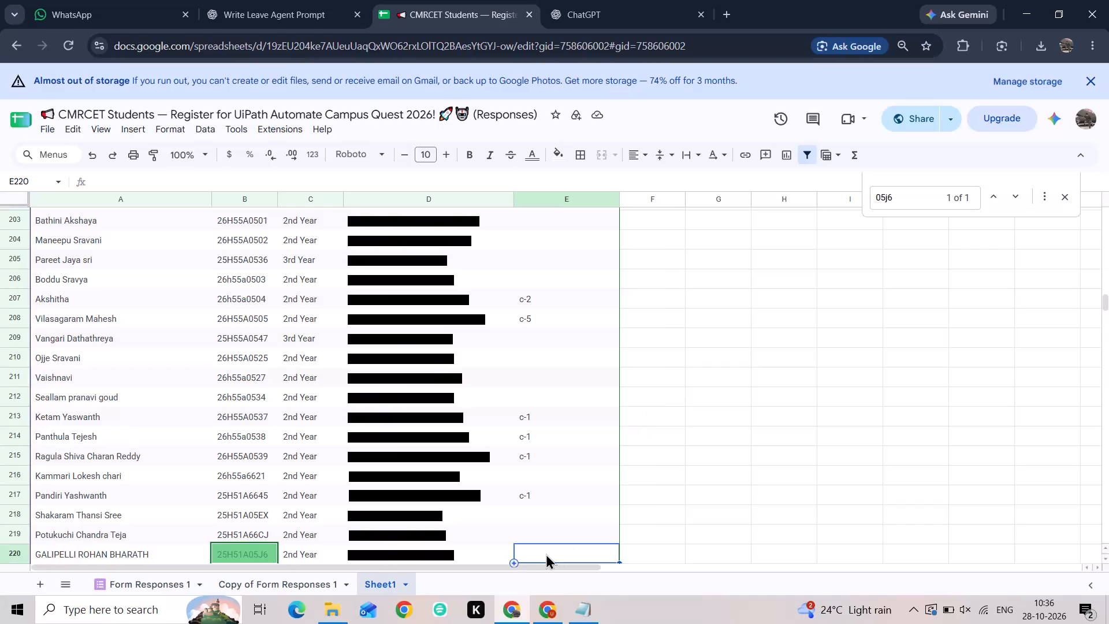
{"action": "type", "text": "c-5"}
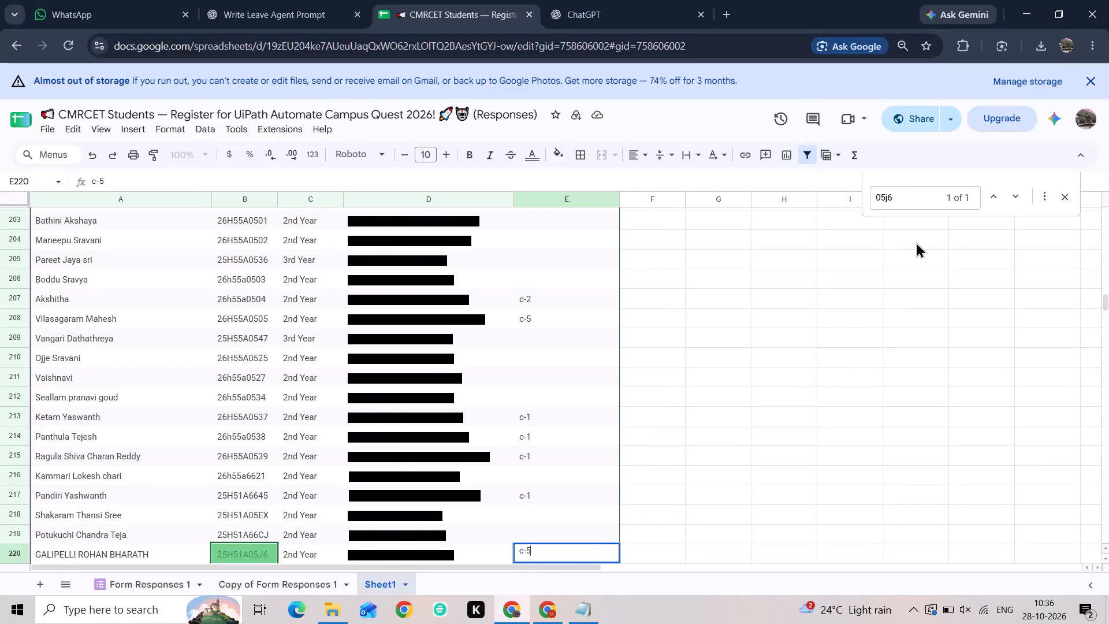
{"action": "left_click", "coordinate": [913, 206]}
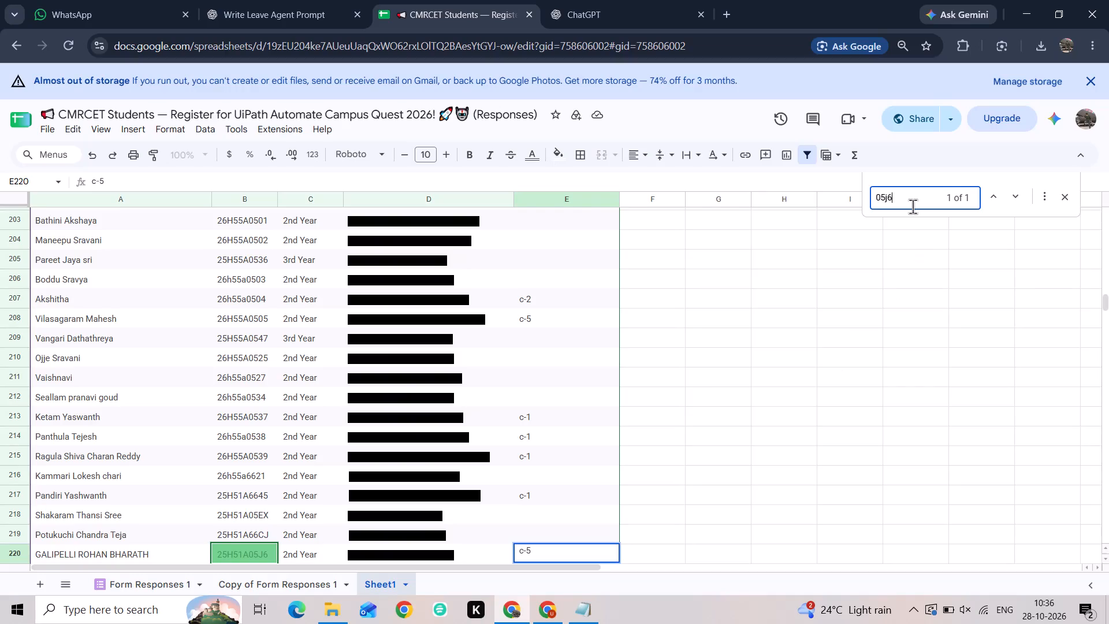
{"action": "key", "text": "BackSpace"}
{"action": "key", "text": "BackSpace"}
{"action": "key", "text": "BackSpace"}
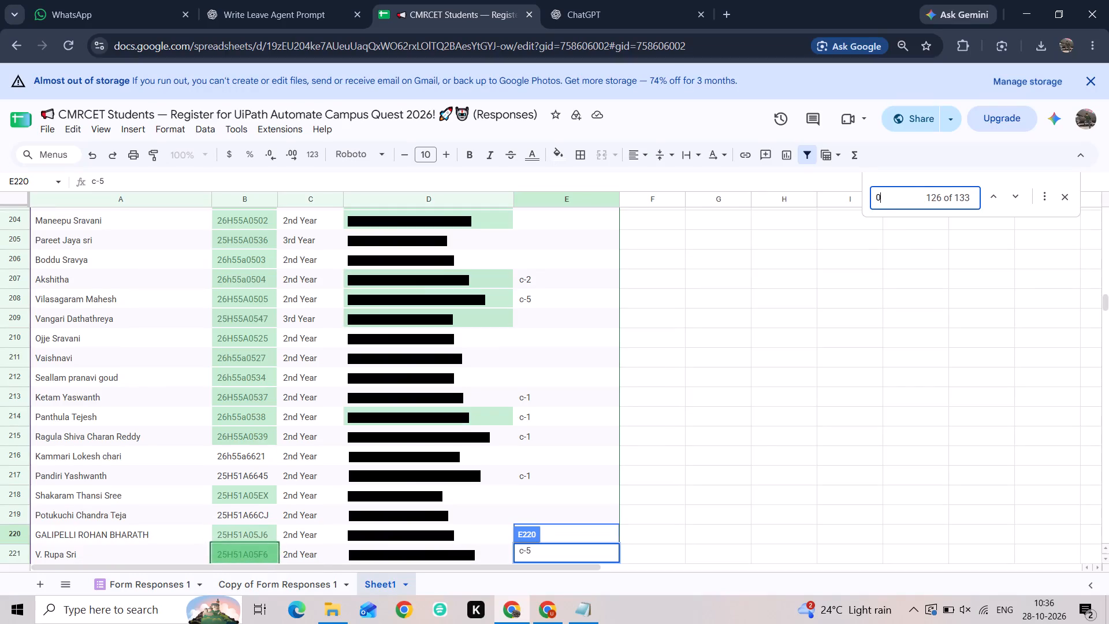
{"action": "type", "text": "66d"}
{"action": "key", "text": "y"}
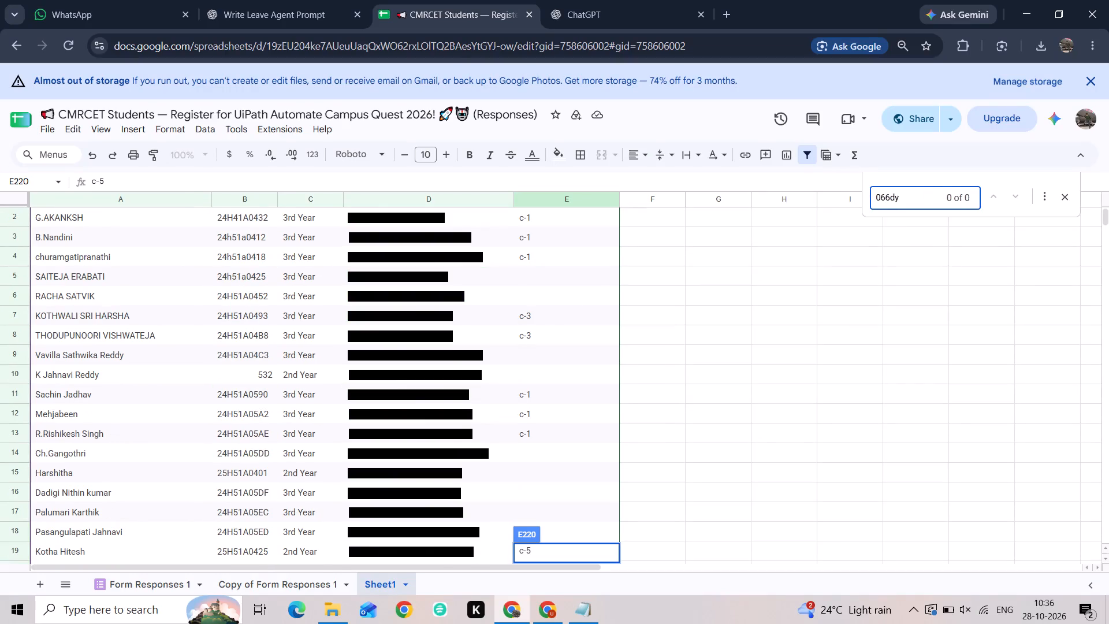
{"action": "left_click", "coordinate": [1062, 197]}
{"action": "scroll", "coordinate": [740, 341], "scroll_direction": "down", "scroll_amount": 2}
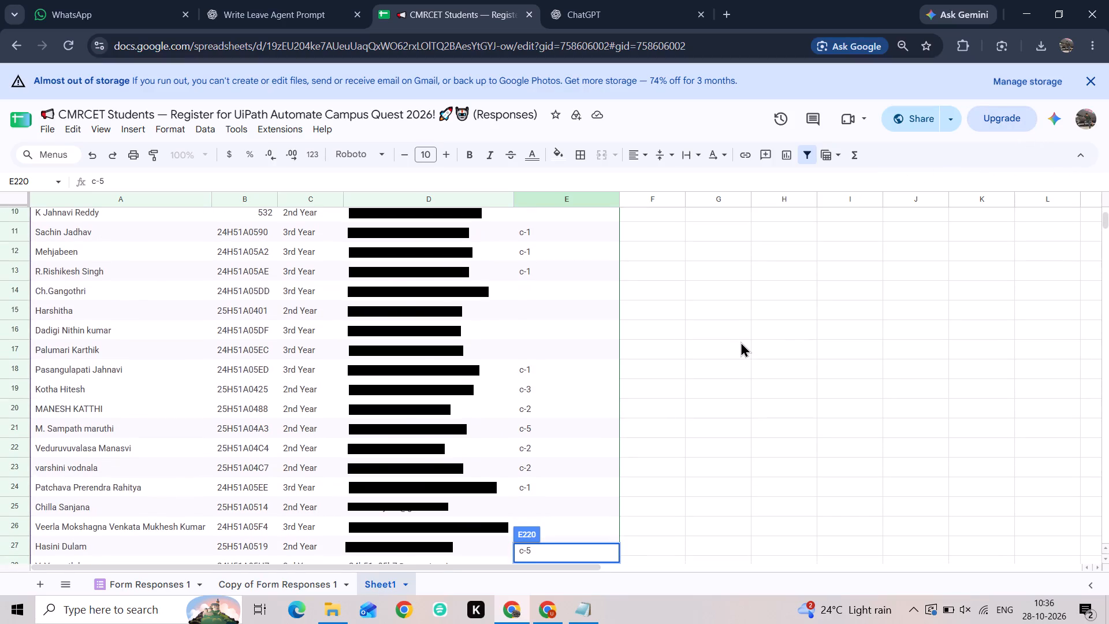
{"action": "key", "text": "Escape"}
{"action": "scroll", "coordinate": [740, 341], "scroll_direction": "down", "scroll_amount": 1}
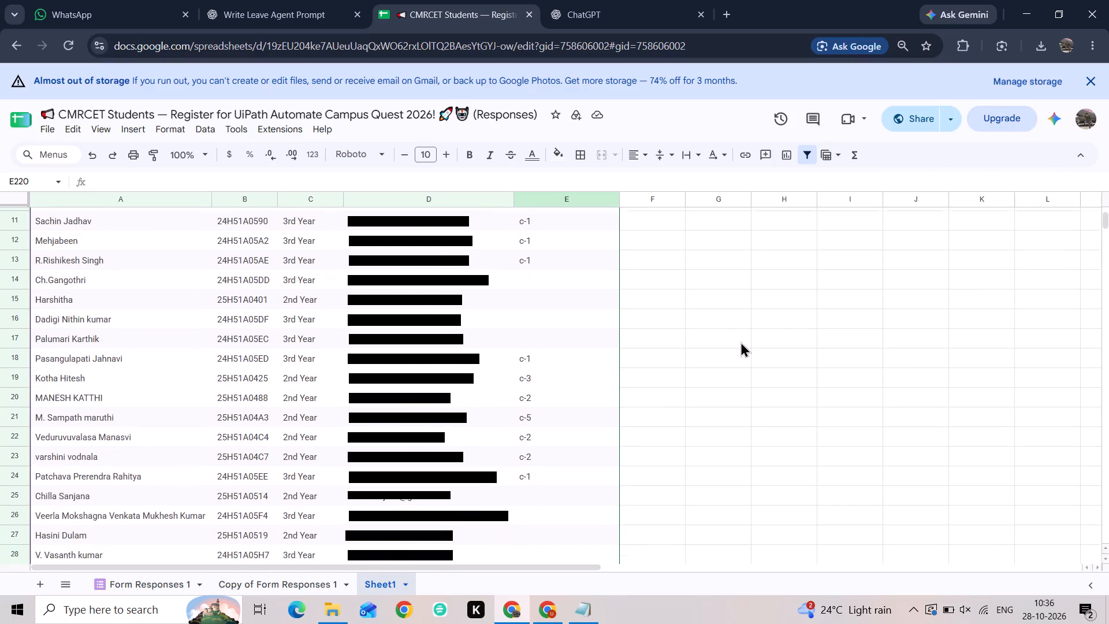
{"action": "scroll", "coordinate": [740, 341], "scroll_direction": "down", "scroll_amount": 13}
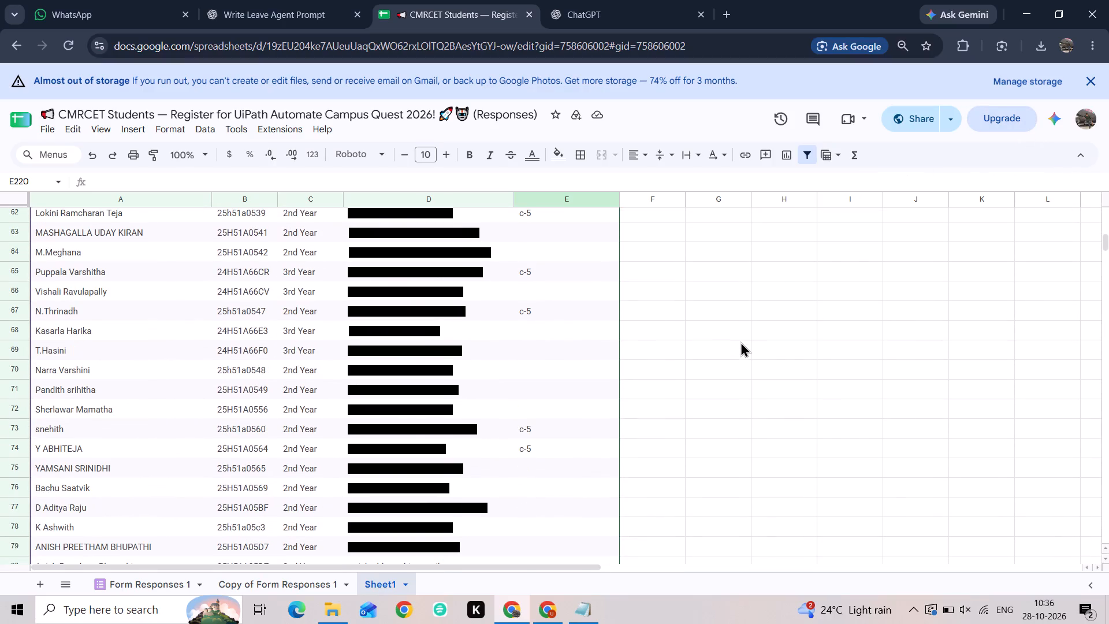
{"action": "key", "text": "ctrl+f"}
{"action": "type", "text": "05j6"}
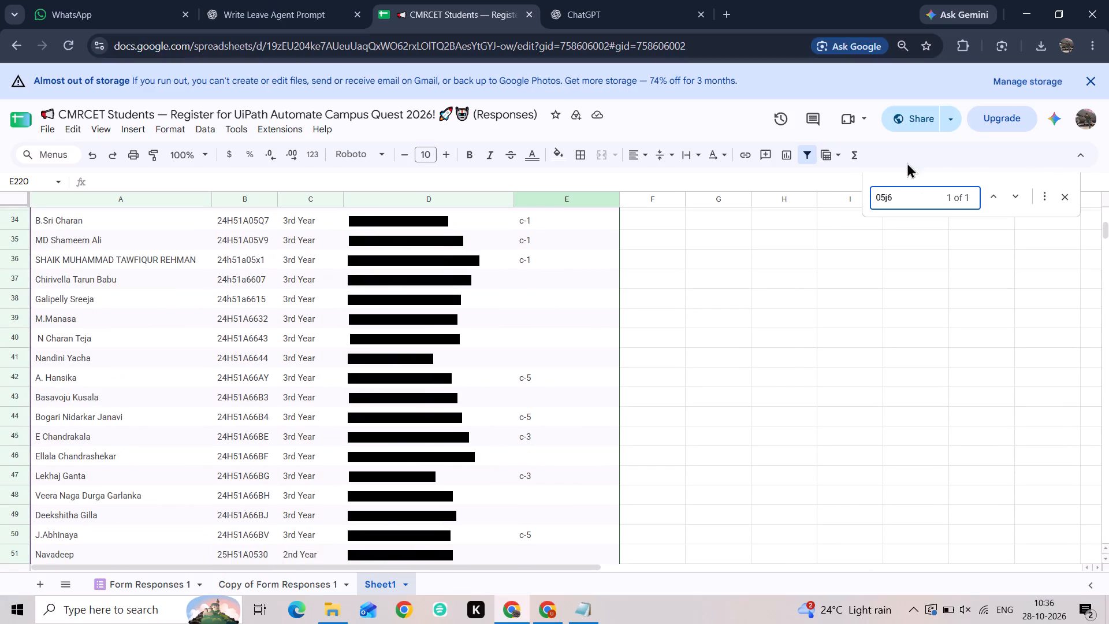
{"action": "left_click", "coordinate": [1017, 190]}
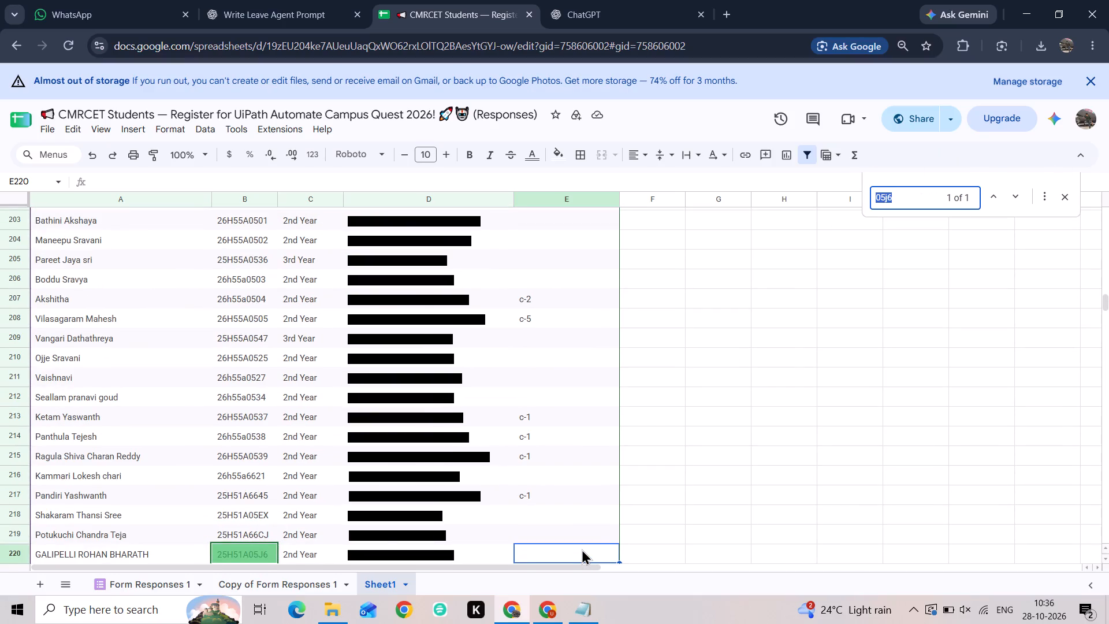
{"action": "left_click", "coordinate": [582, 549]}
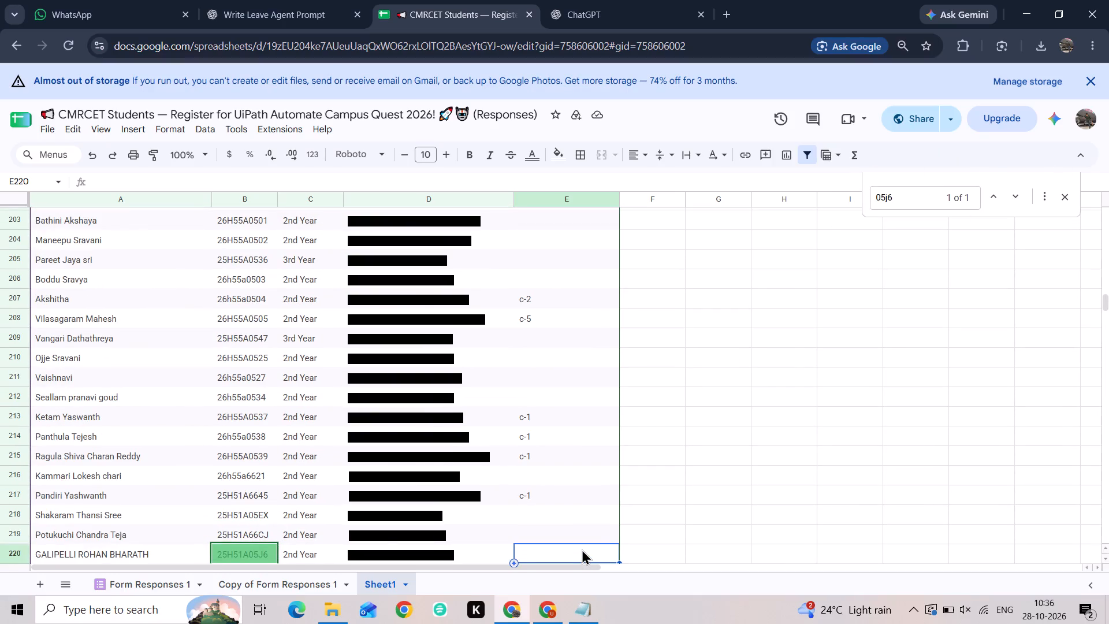
{"action": "type", "text": "c-5"}
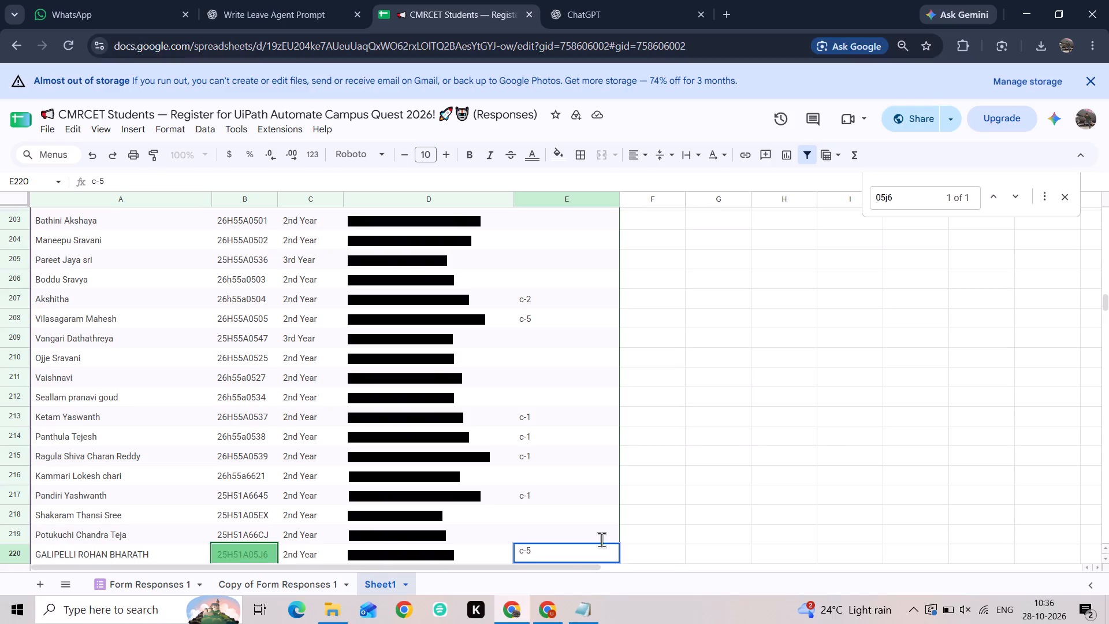
{"action": "left_click", "coordinate": [686, 496]}
Search Sheet1 for the roll number ending in 66dy.
{"action": "left_click", "coordinate": [924, 195]}
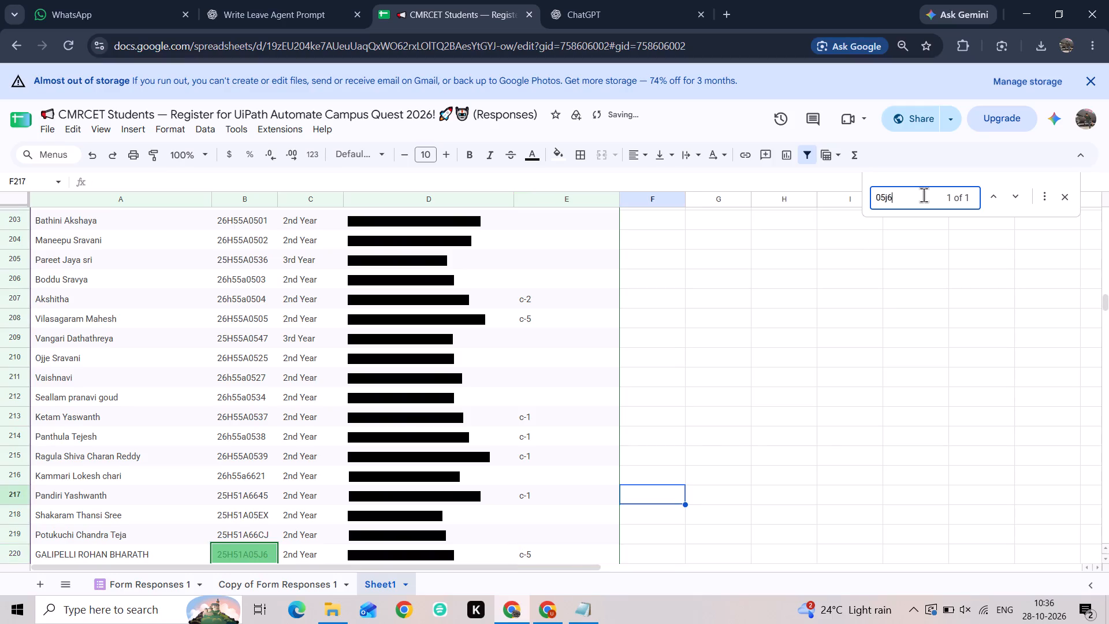
{"action": "key", "text": "BackSpace"}
{"action": "key", "text": "BackSpace"}
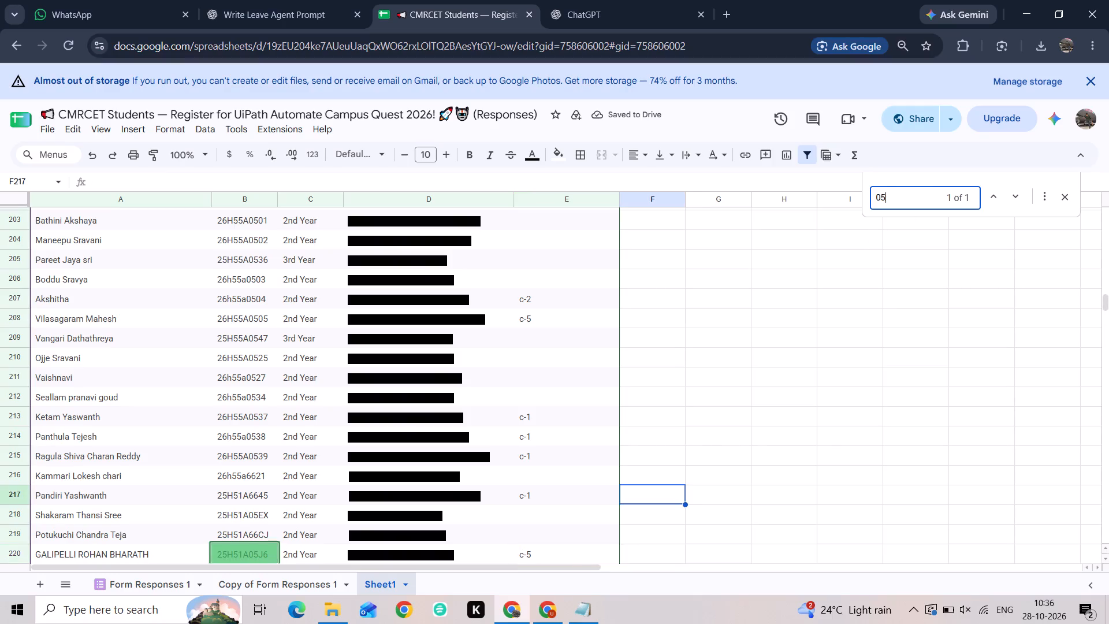
{"action": "key", "text": "BackSpace"}
{"action": "key", "text": "BackSpace"}
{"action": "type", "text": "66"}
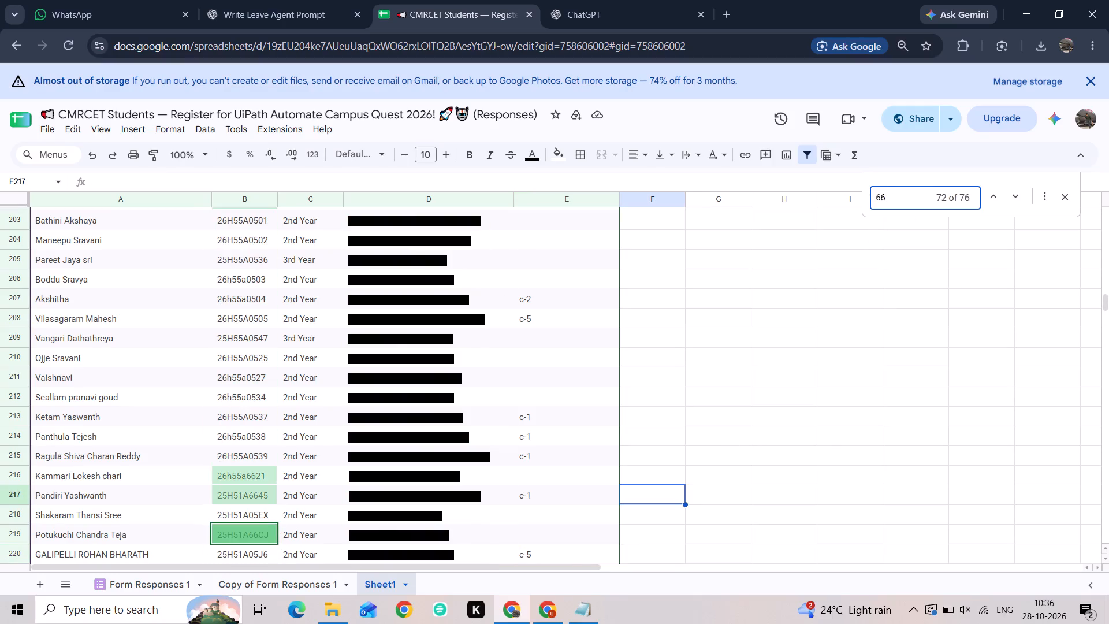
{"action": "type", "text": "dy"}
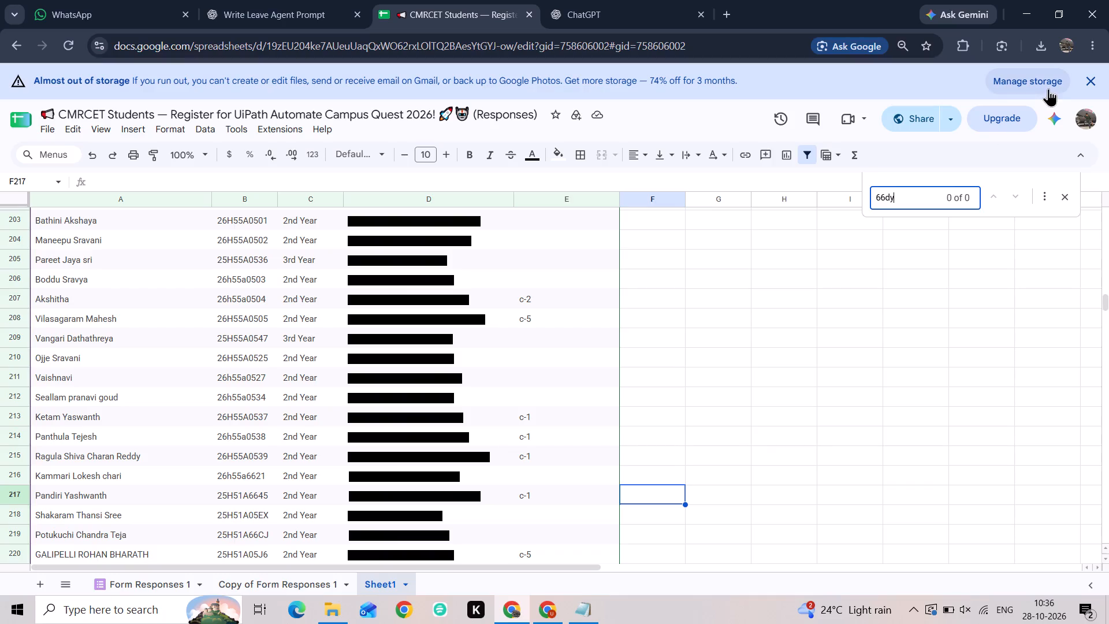
Find the roll number ending in 6621 in Sheet1 and enter challenge code c-3 in cell E216.
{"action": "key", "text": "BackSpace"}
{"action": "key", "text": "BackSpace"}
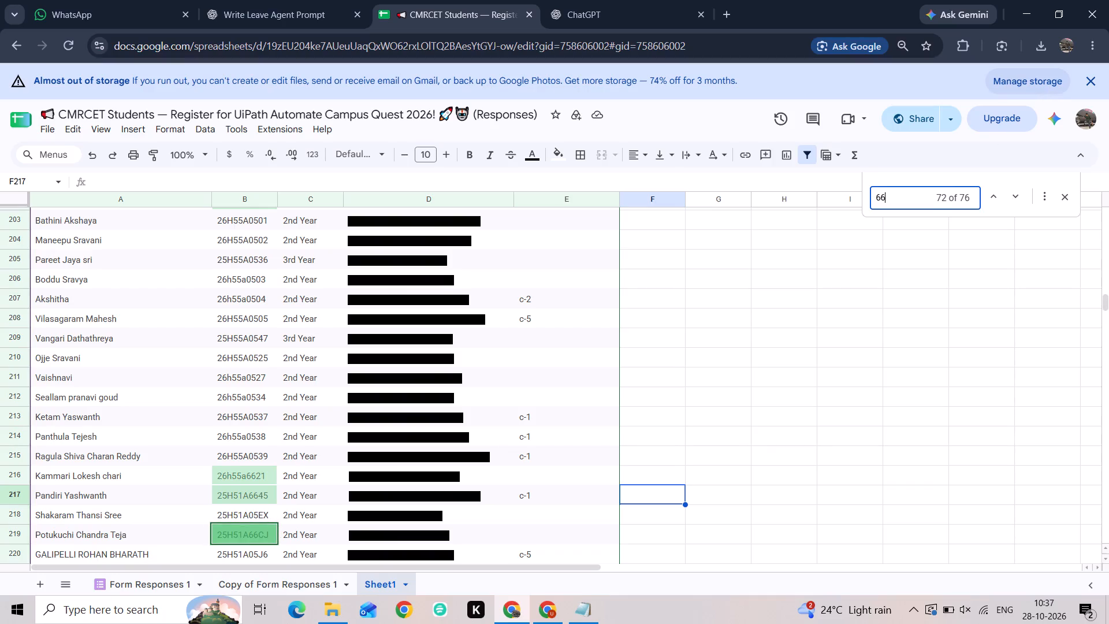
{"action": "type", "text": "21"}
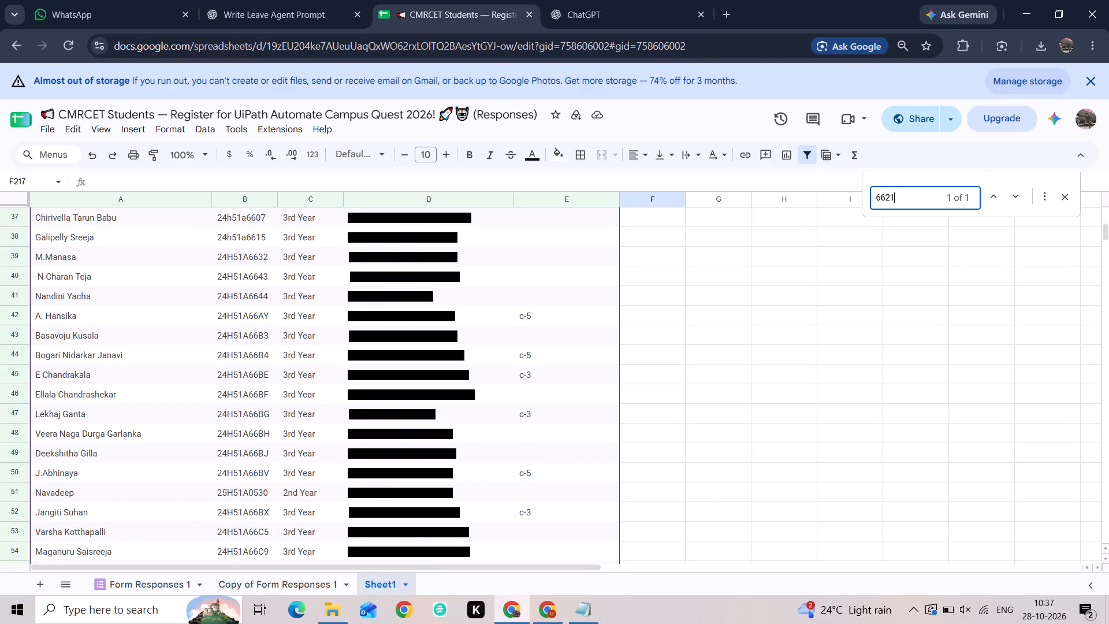
{"action": "left_click", "coordinate": [1016, 196]}
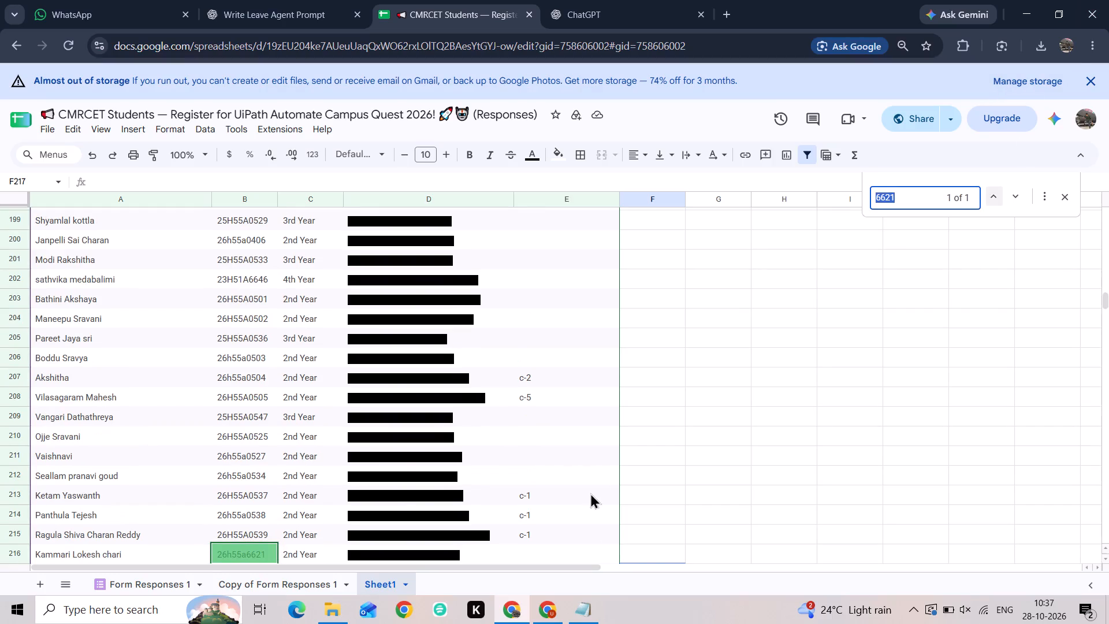
{"action": "left_click", "coordinate": [553, 549]}
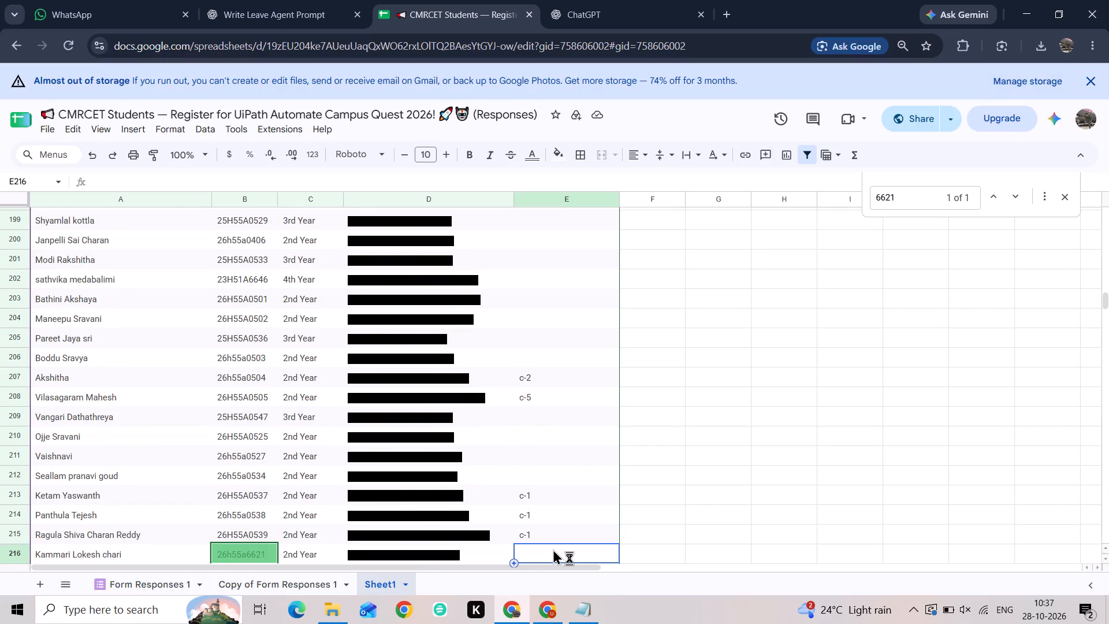
{"action": "type", "text": "c-3"}
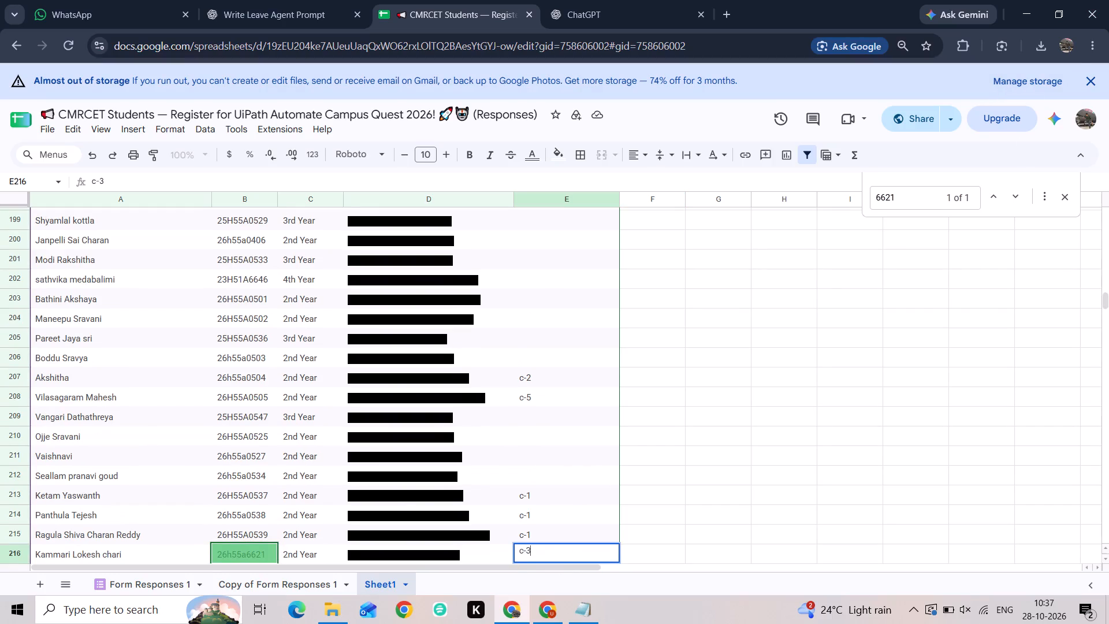
Search Sheet1 for the roll number ending in 05k3, and undo the last character of the search text.
{"action": "left_click", "coordinate": [921, 196]}
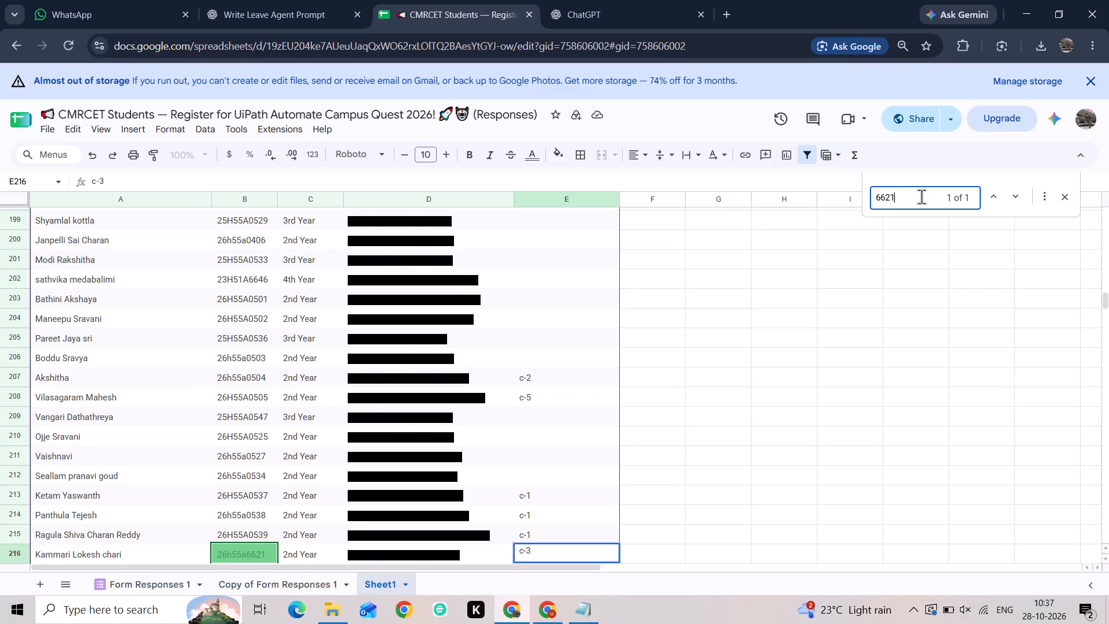
{"action": "key", "text": "BackSpace"}
{"action": "key", "text": "BackSpace"}
{"action": "key", "text": "BackSpace"}
{"action": "key", "text": "BackSpace"}
{"action": "type", "text": "05k3"}
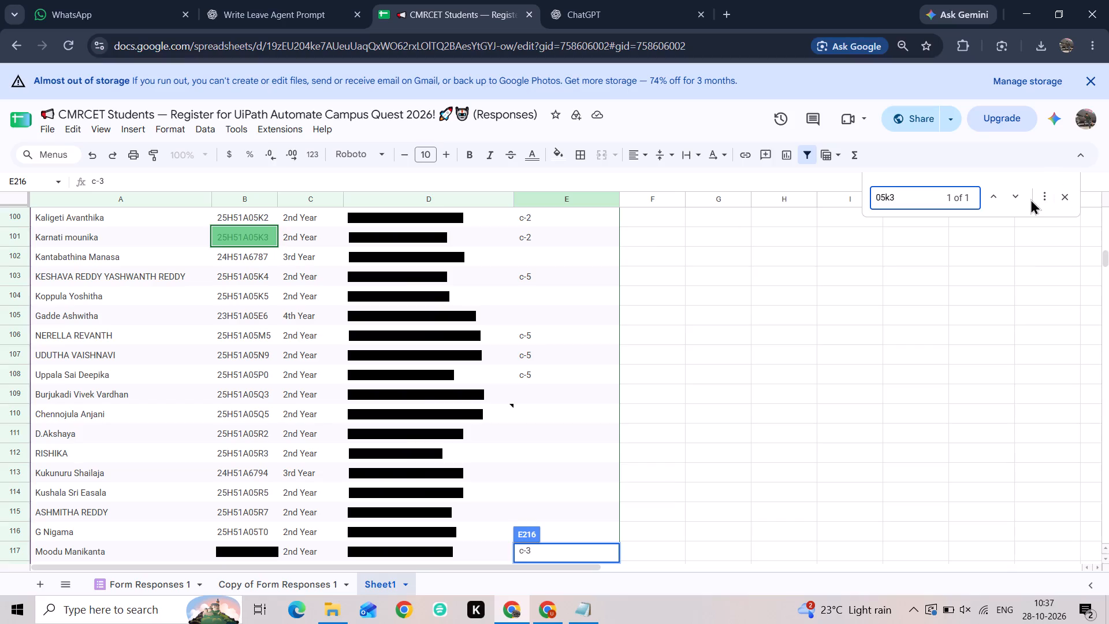
{"action": "key", "text": "ctrl+z"}
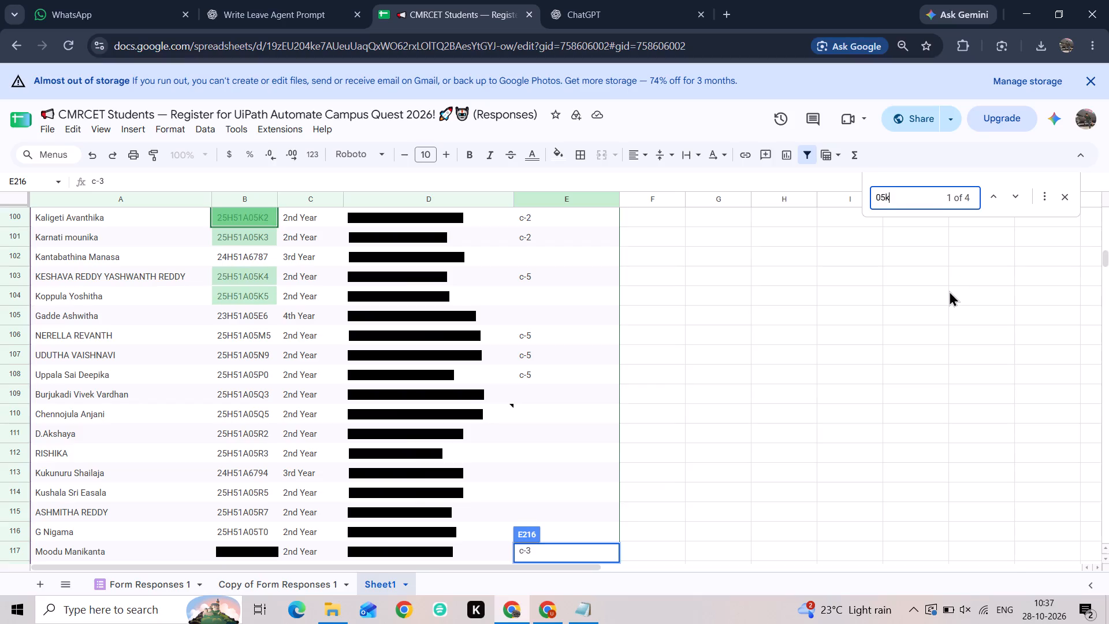
Commit the pending entry in cell E216, and search Sheet1 for 6621 to check that row's code.
{"action": "left_click", "coordinate": [949, 291]}
{"action": "scroll", "coordinate": [949, 291], "scroll_direction": "down", "scroll_amount": 11}
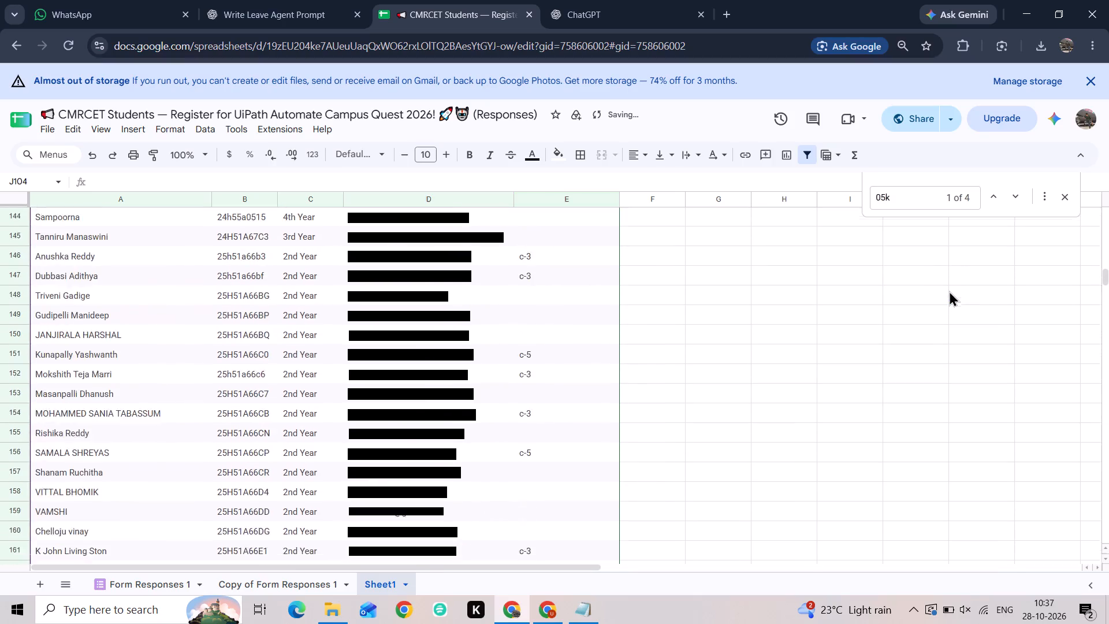
{"action": "scroll", "coordinate": [949, 291], "scroll_direction": "down", "scroll_amount": 2}
{"action": "left_click", "coordinate": [911, 191]}
{"action": "key", "text": "BackSpace"}
{"action": "key", "text": "BackSpace"}
{"action": "key", "text": "BackSpace"}
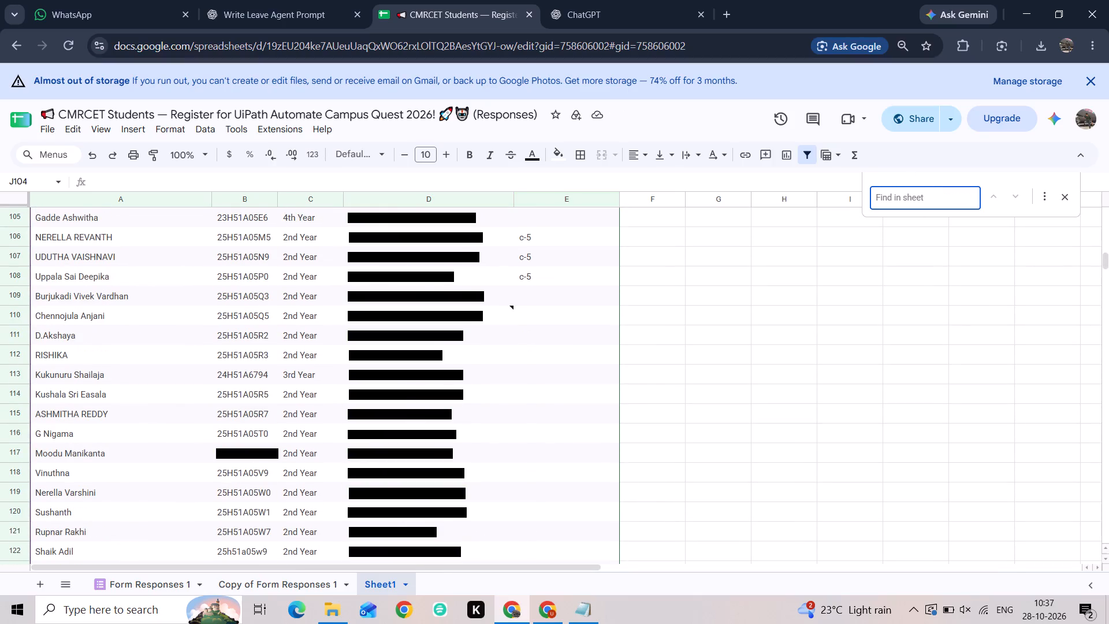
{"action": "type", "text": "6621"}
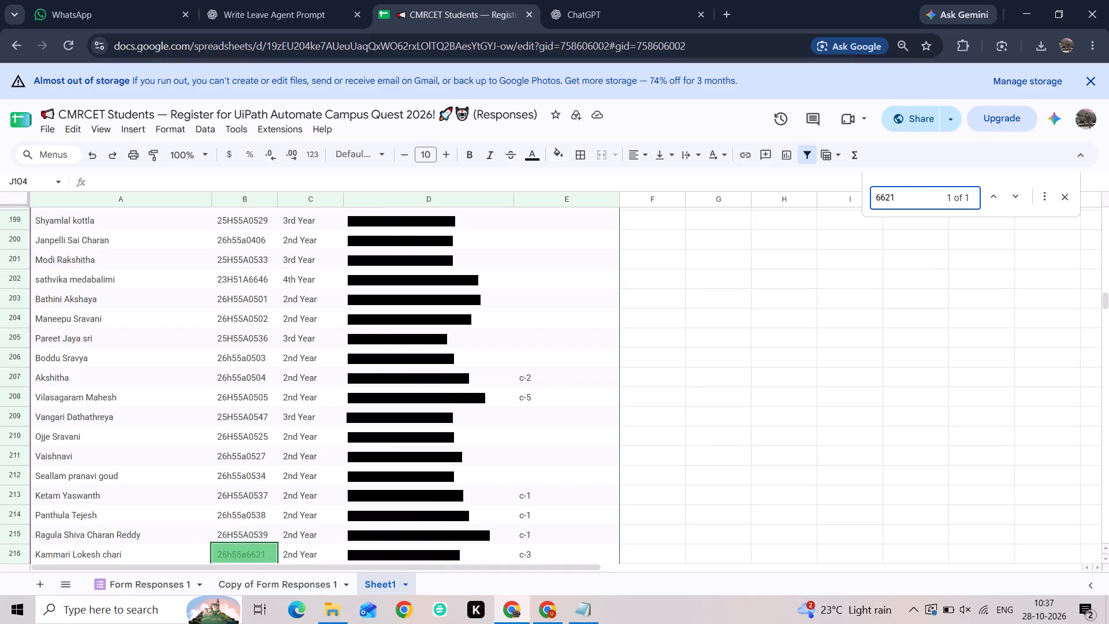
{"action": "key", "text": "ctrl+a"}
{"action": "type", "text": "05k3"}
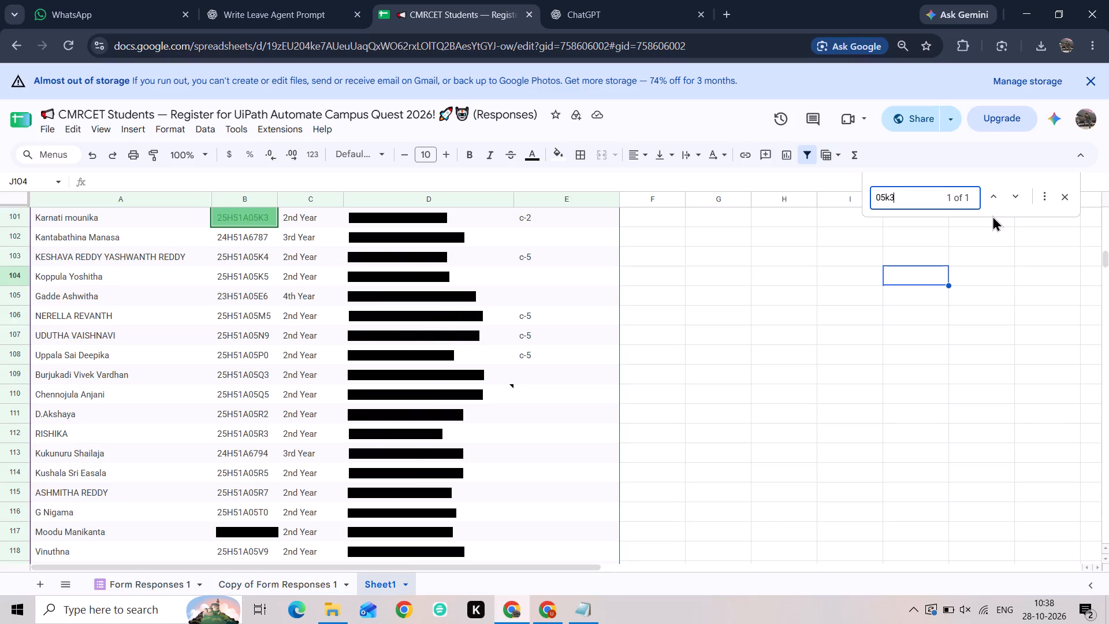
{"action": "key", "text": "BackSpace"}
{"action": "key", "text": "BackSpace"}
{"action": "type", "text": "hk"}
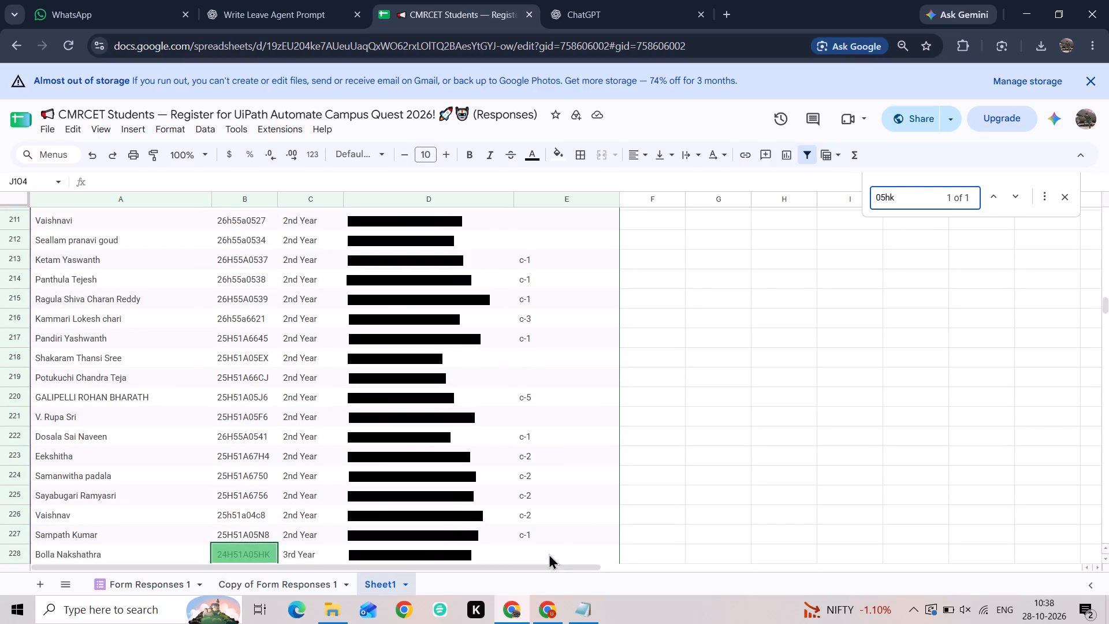
{"action": "left_click", "coordinate": [549, 554]}
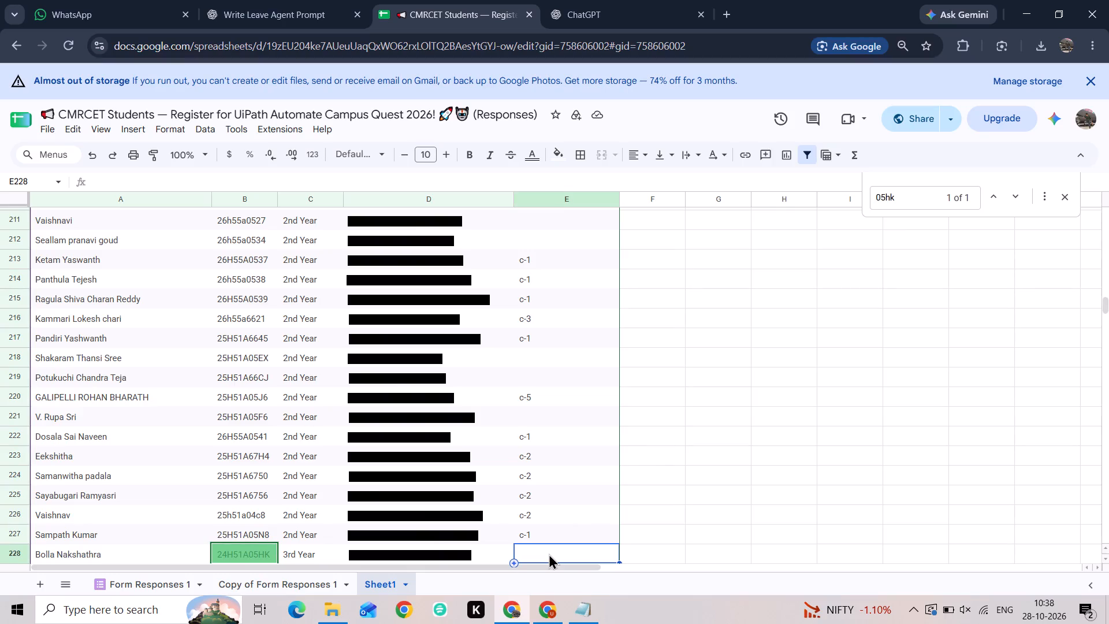
{"action": "type", "text": "c-1"}
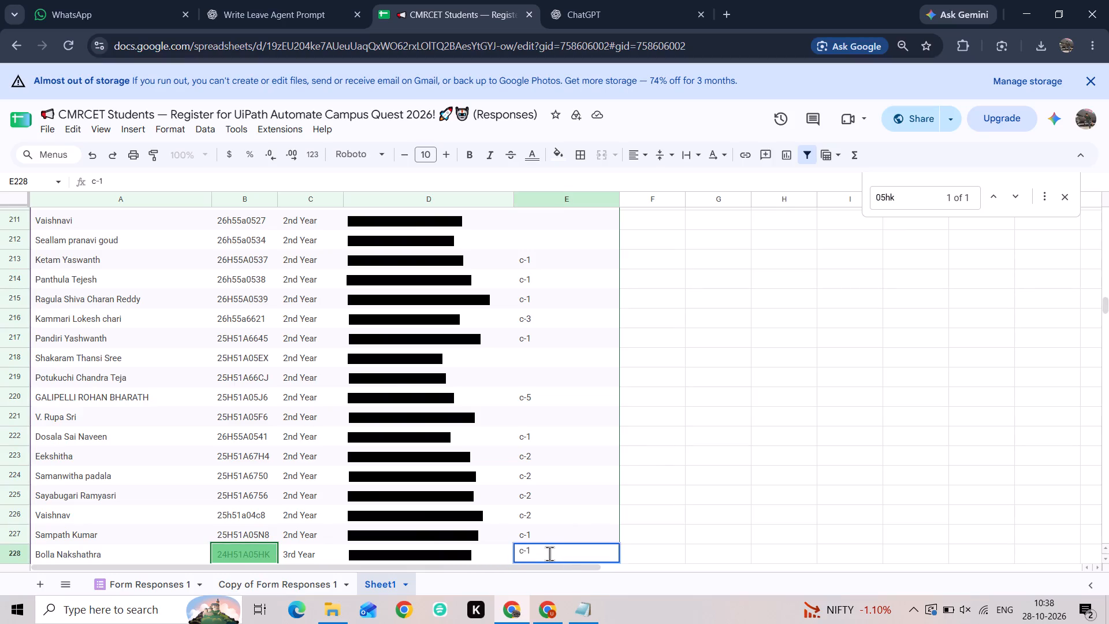
{"action": "left_click", "coordinate": [676, 518]}
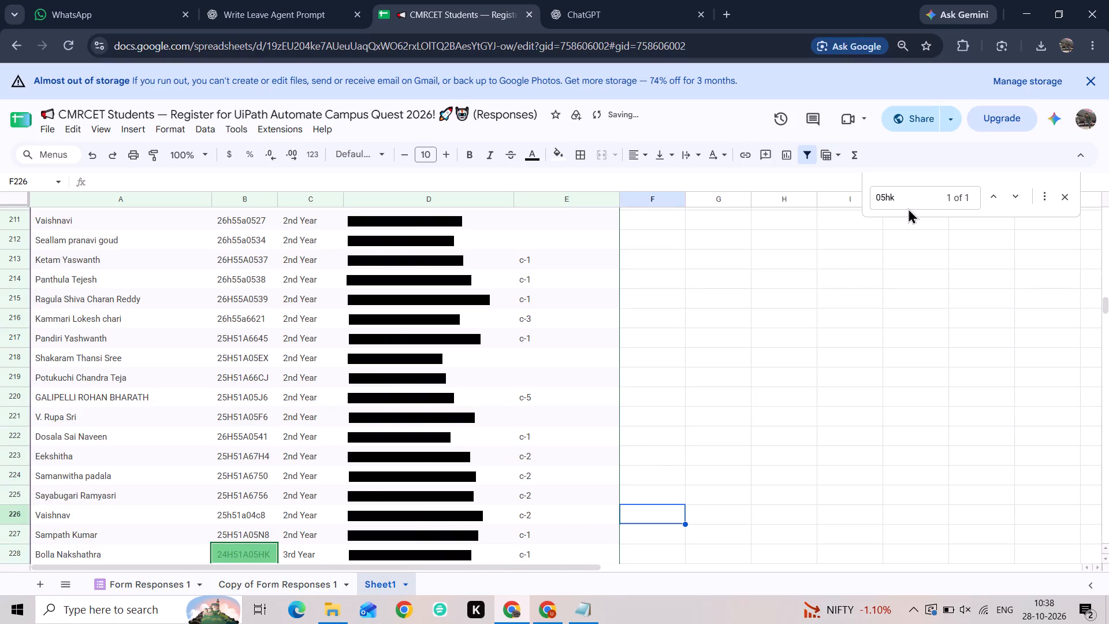
Search Sheet1 for the roll numbers ending in 05d9 and 05e0, in that order.
{"action": "left_click", "coordinate": [915, 199]}
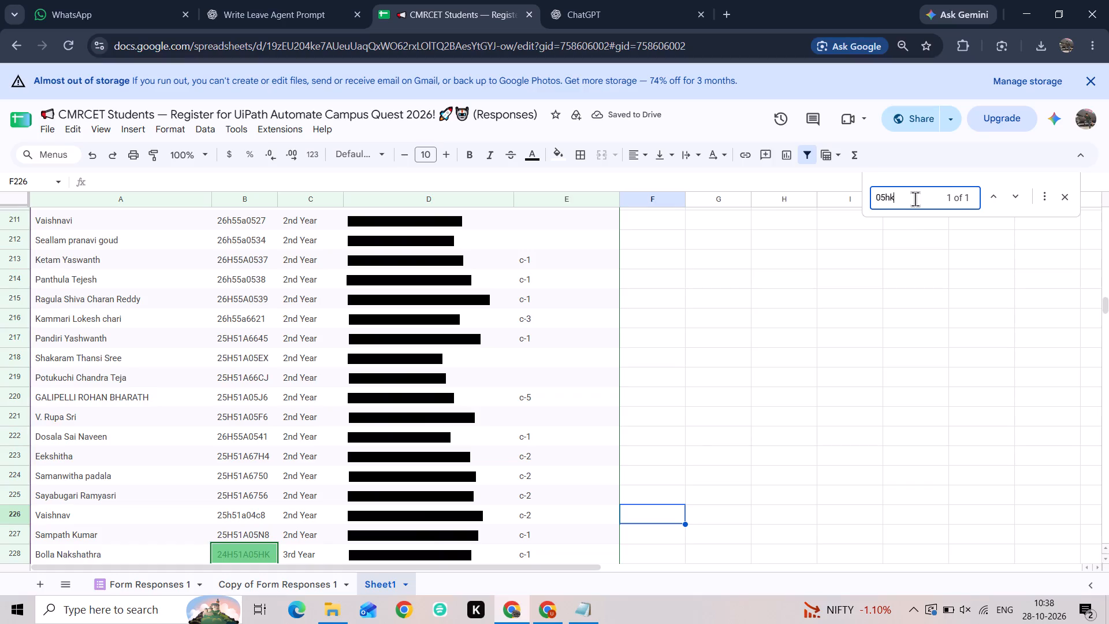
{"action": "key", "text": "BackSpace"}
{"action": "key", "text": "BackSpace"}
{"action": "type", "text": "d9"}
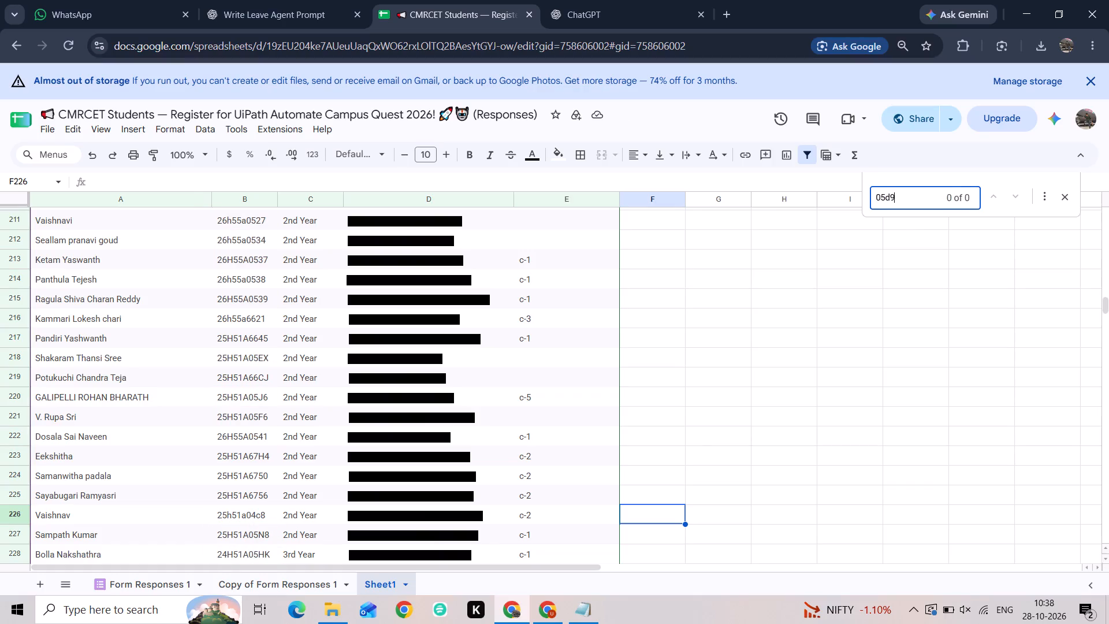
{"action": "key", "text": "BackSpace"}
{"action": "key", "text": "BackSpace"}
{"action": "type", "text": "e0"}
Search Sheet1 for the roll number ending in 66d1, and clear the search text.
{"action": "key", "text": "BackSpace"}
{"action": "key", "text": "BackSpace"}
{"action": "key", "text": "BackSpace"}
{"action": "key", "text": "BackSpace"}
{"action": "type", "text": "66d1"}
{"action": "key", "text": "BackSpace"}
{"action": "key", "text": "BackSpace"}
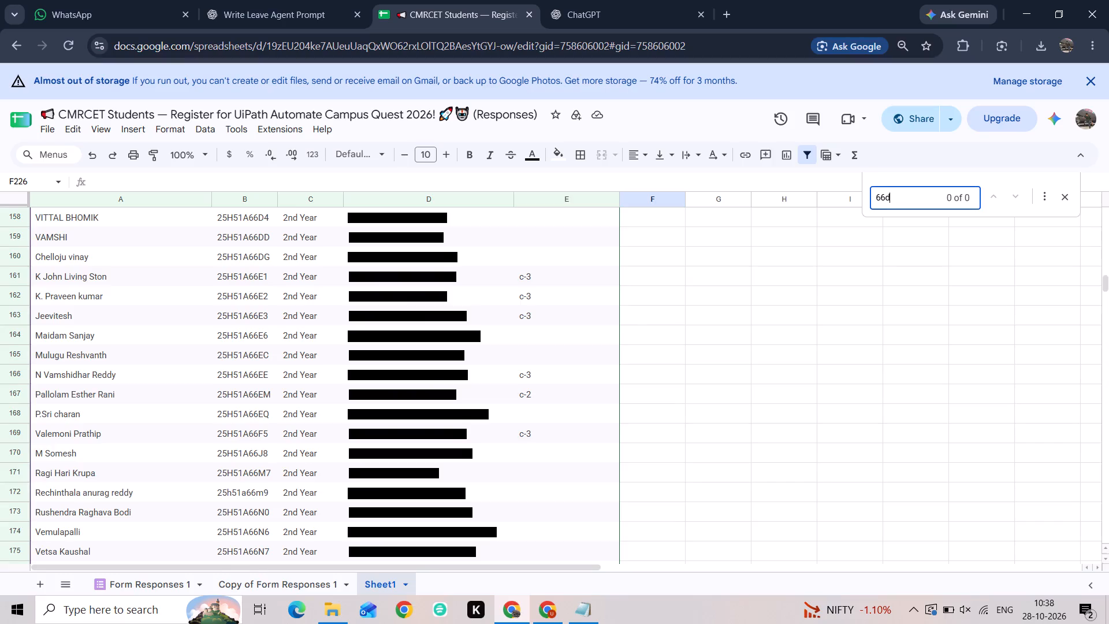
{"action": "key", "text": "BackSpace"}
{"action": "key", "text": "BackSpace"}
{"action": "key", "text": "BackSpace"}
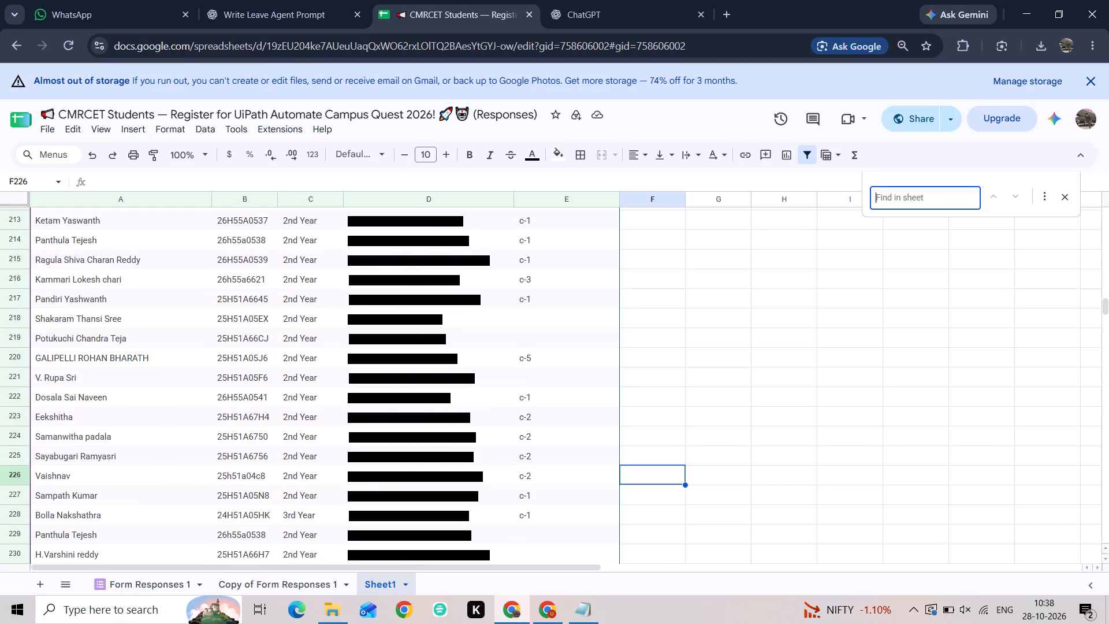
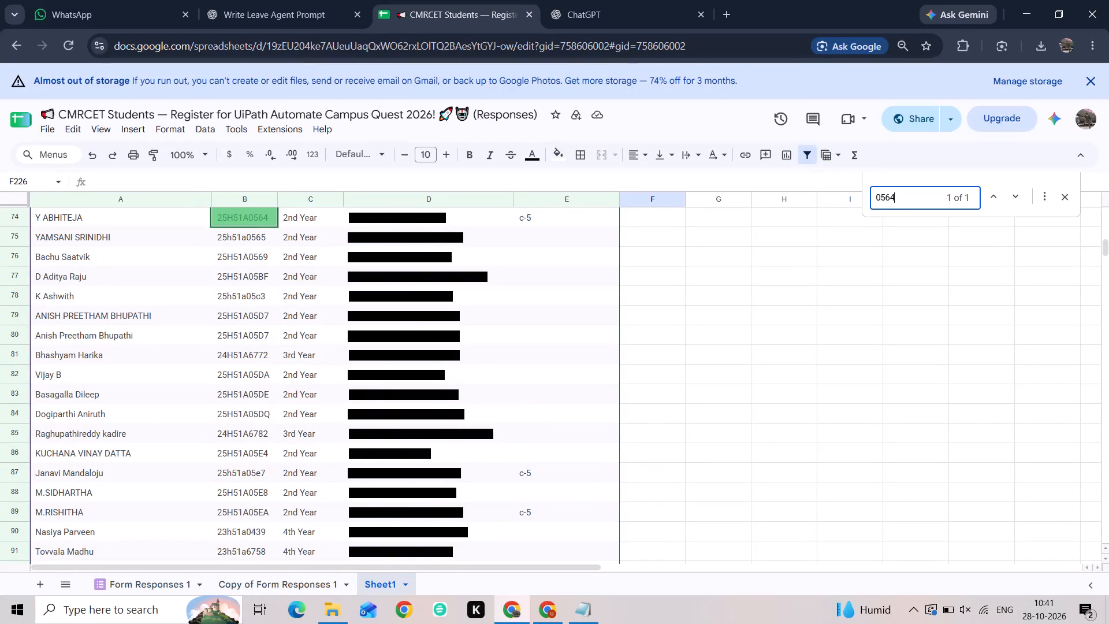
Search Sheet1 for the roll number ending in 0547, go through all matches, and close the search.
{"action": "key", "text": "Right"}
{"action": "key", "text": "Right"}
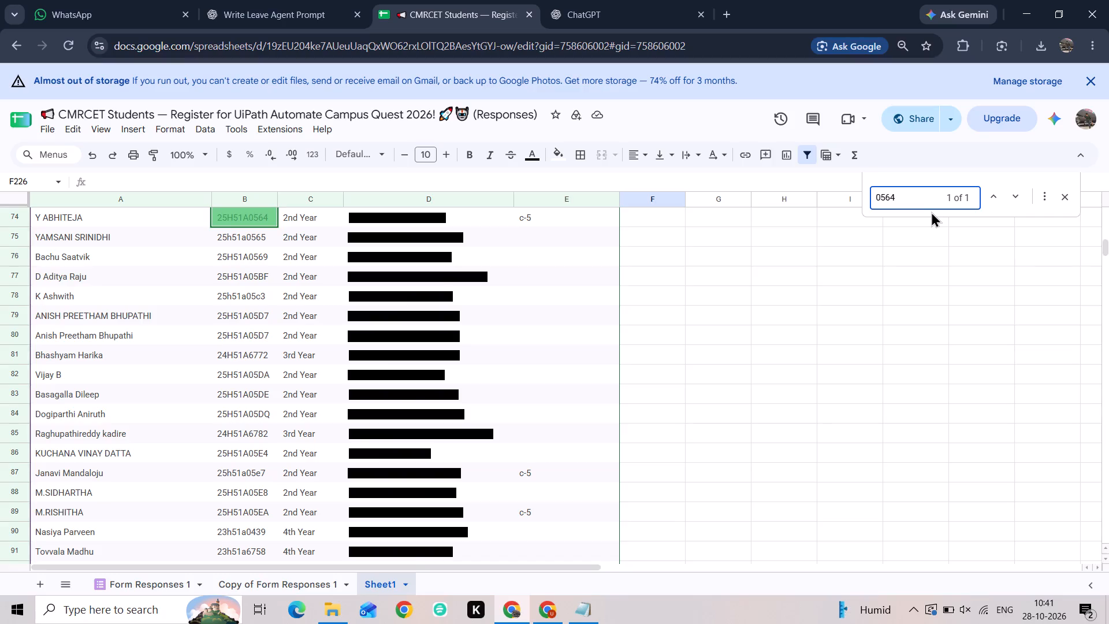
{"action": "key", "text": "BackSpace"}
{"action": "key", "text": "BackSpace"}
{"action": "key", "text": "BackSpace"}
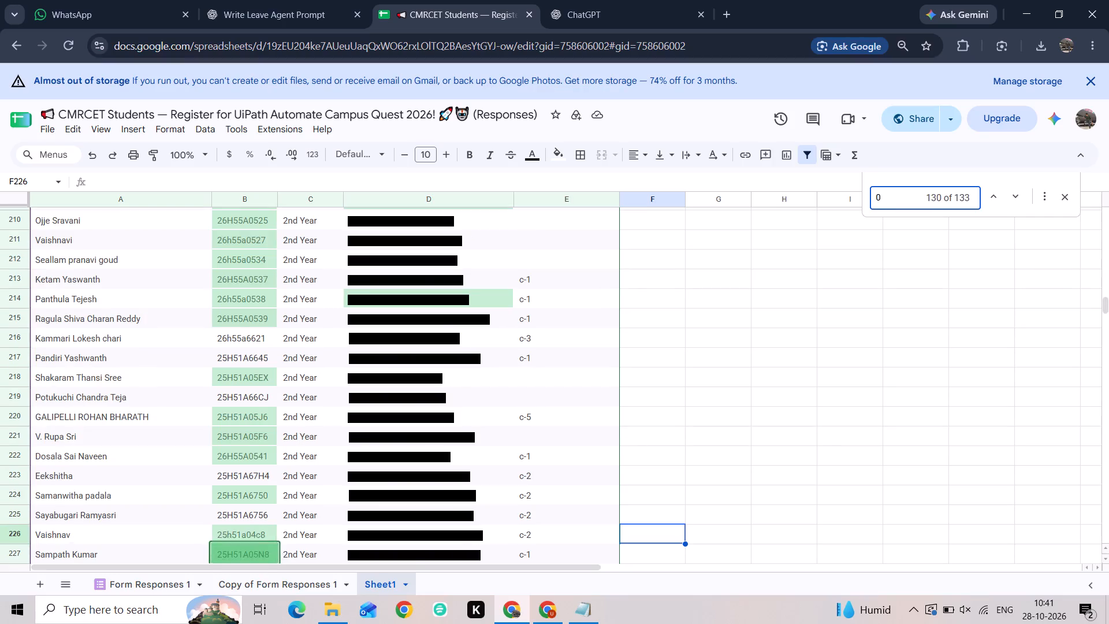
{"action": "key", "text": "4"}
{"action": "key", "text": "7"}
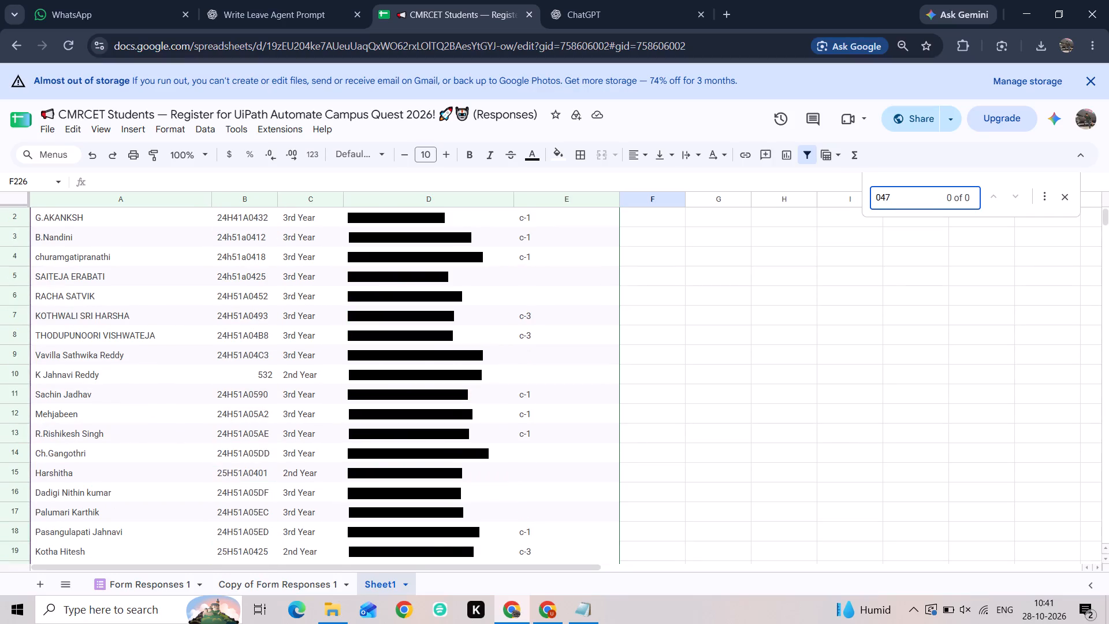
{"action": "key", "text": "BackSpace"}
{"action": "key", "text": "BackSpace"}
{"action": "type", "text": "547"}
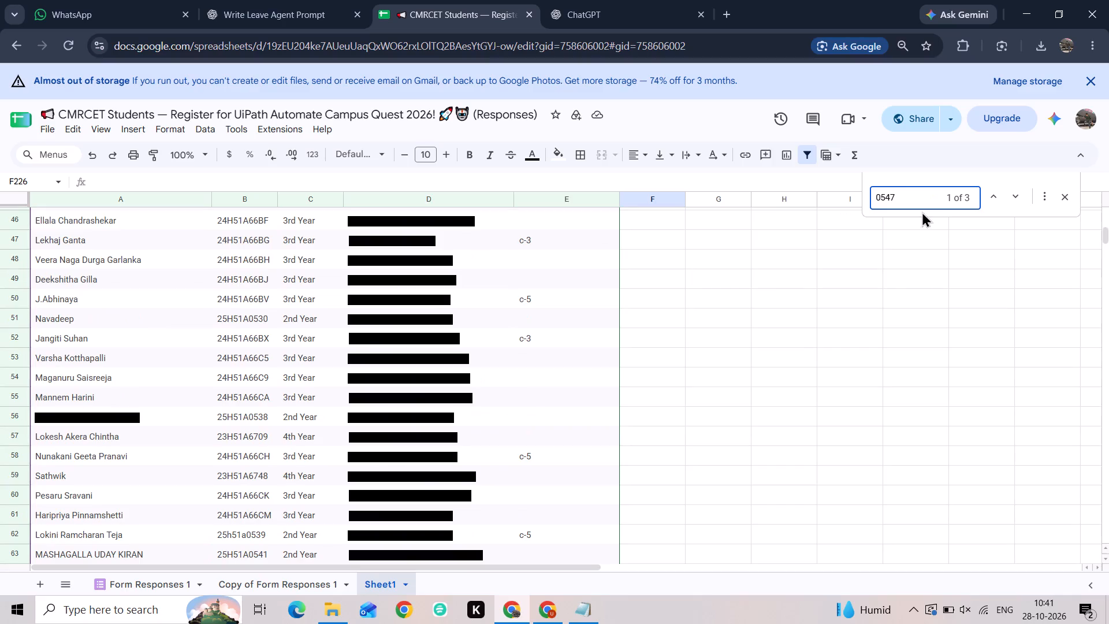
{"action": "left_click", "coordinate": [997, 193]}
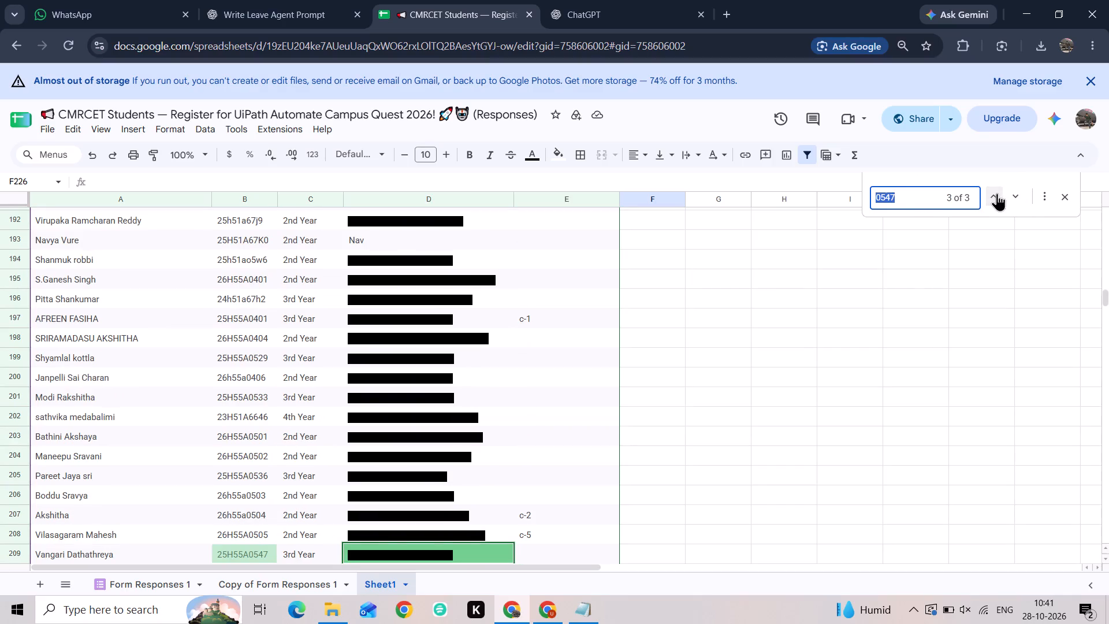
{"action": "left_click", "coordinate": [997, 193]}
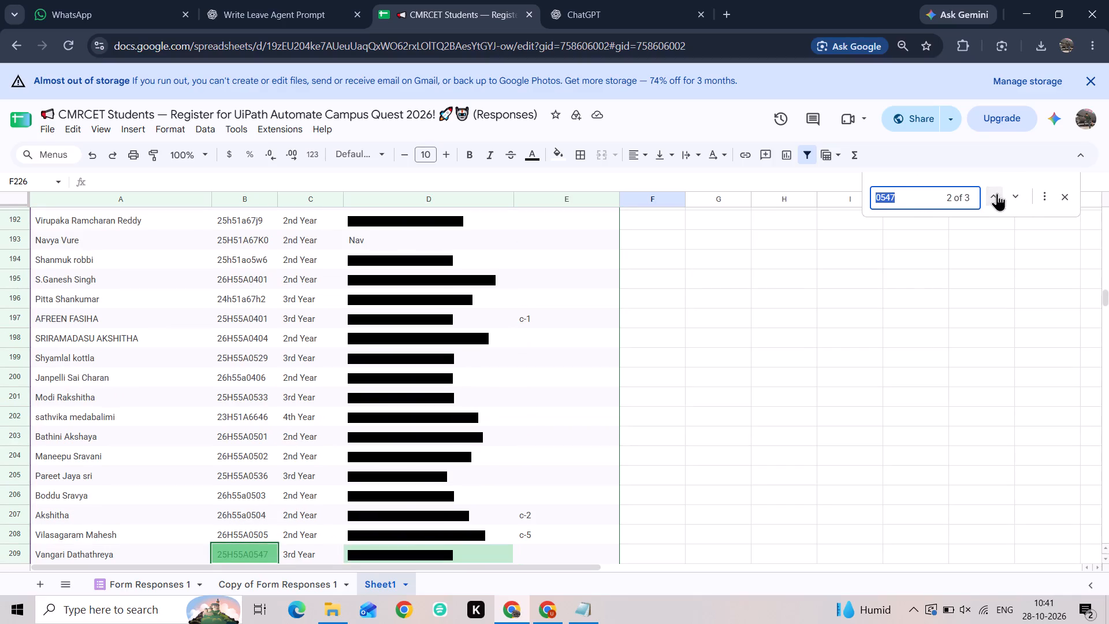
{"action": "left_click", "coordinate": [997, 193]}
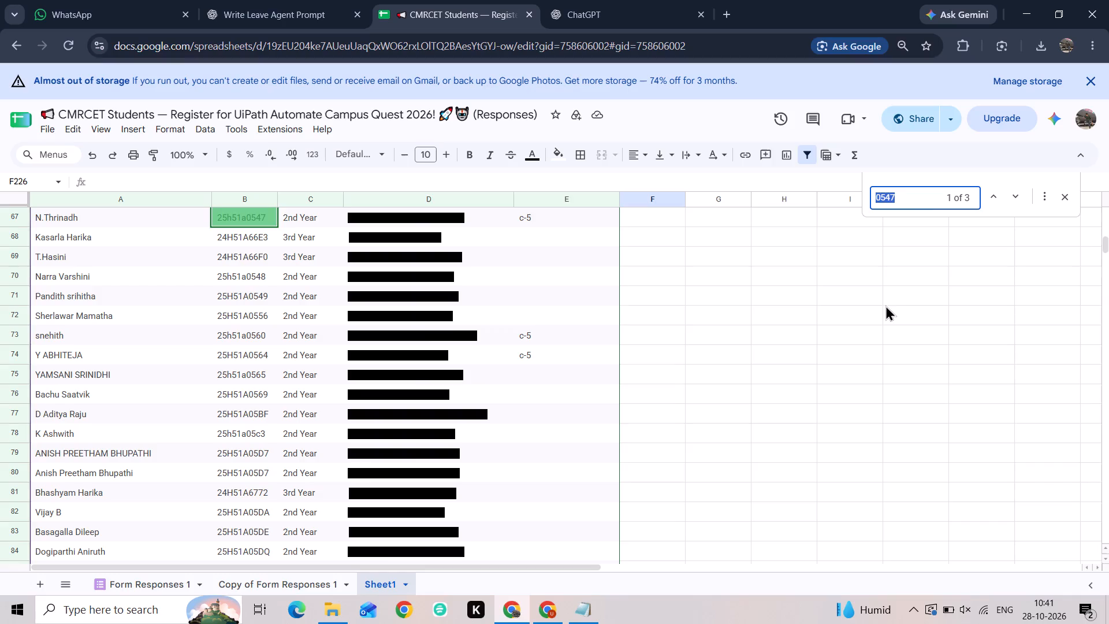
{"action": "key", "text": "BackSpace"}
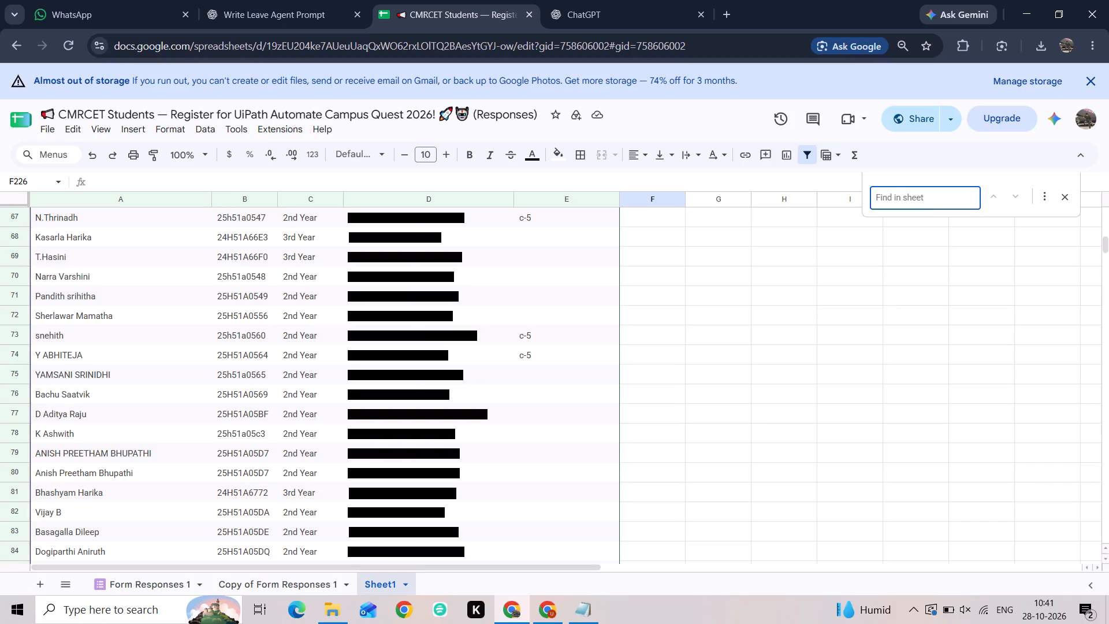
{"action": "left_click", "coordinate": [1063, 192]}
{"action": "left_click", "coordinate": [853, 363]}
{"action": "scroll", "coordinate": [853, 363], "scroll_direction": "up", "scroll_amount": 11}
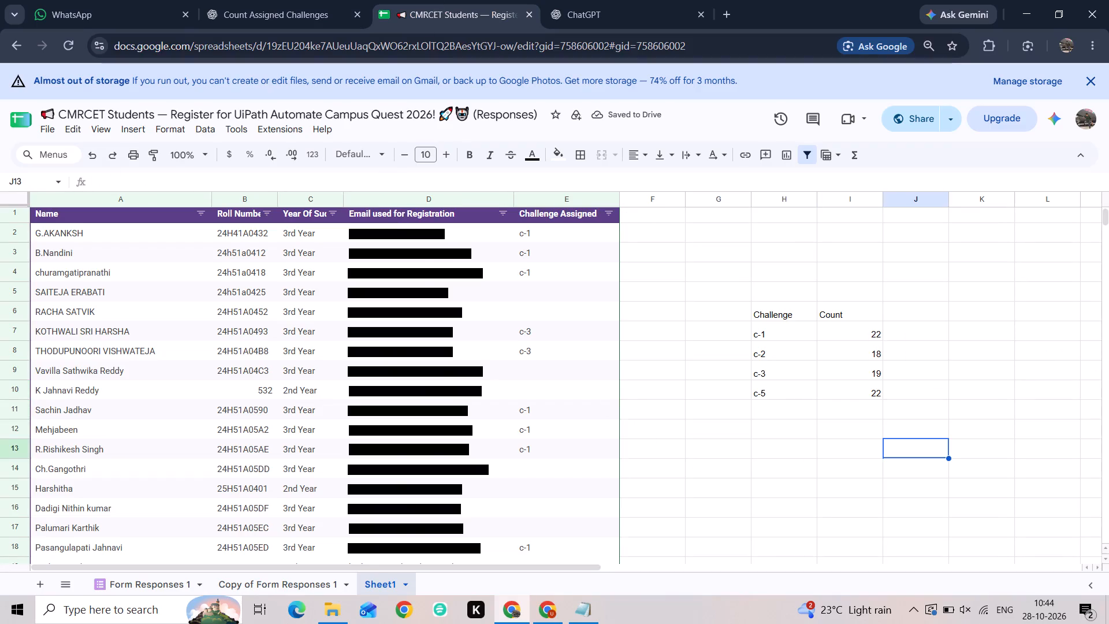